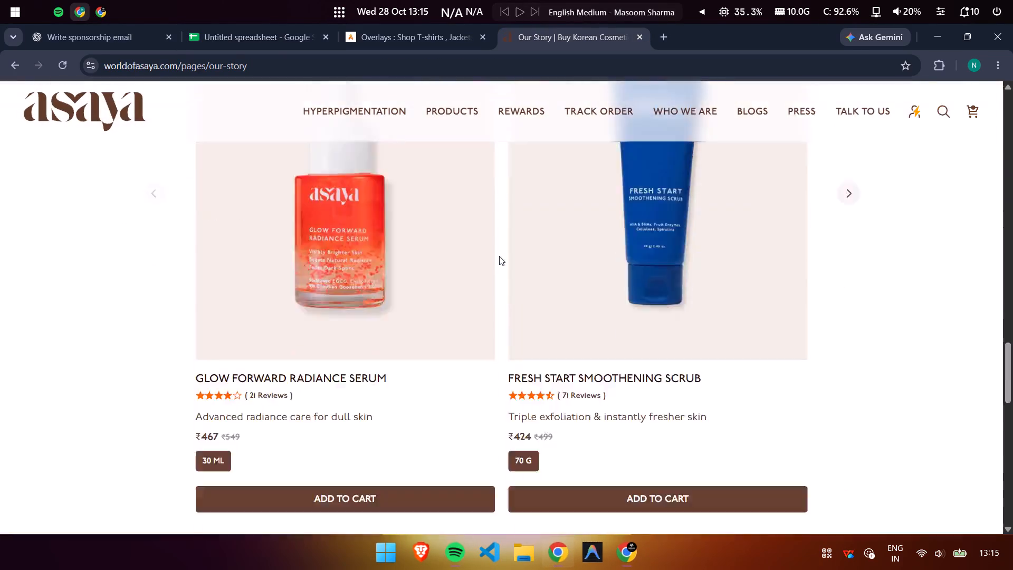
Copy the customer care email address from the footer of Asaya's Our Story page.
{"action": "scroll", "coordinate": [499, 256], "scroll_direction": "down", "scroll_amount": 8}
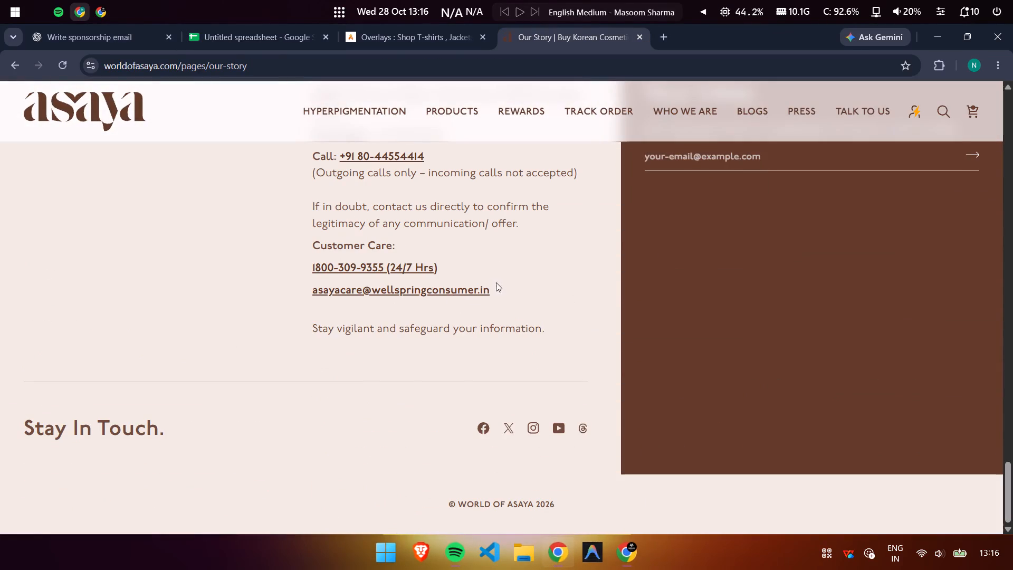
{"action": "left_click_drag", "start_coordinate": [503, 292], "coordinate": [310, 297]}
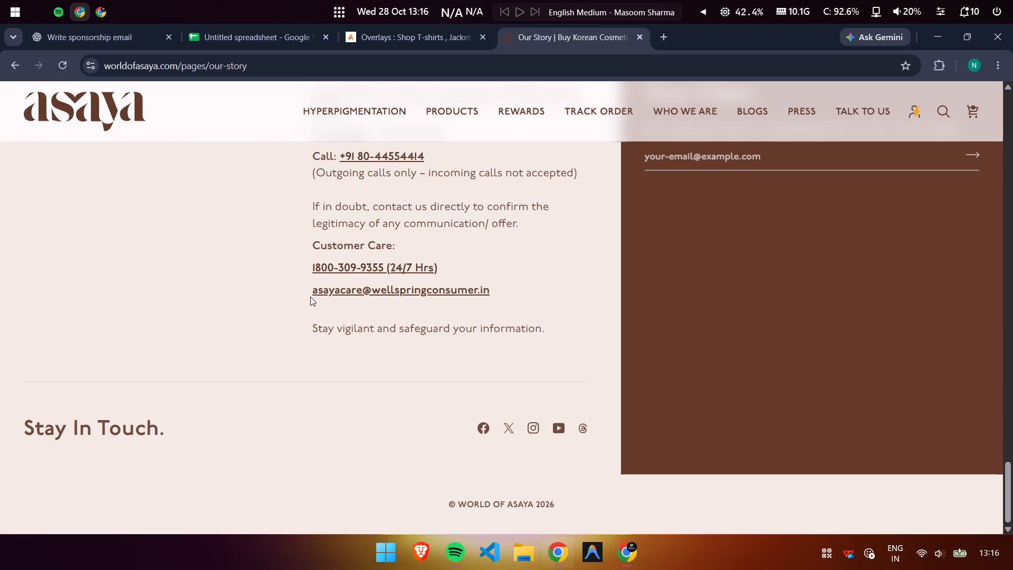
{"action": "key", "text": "ctrl+c"}
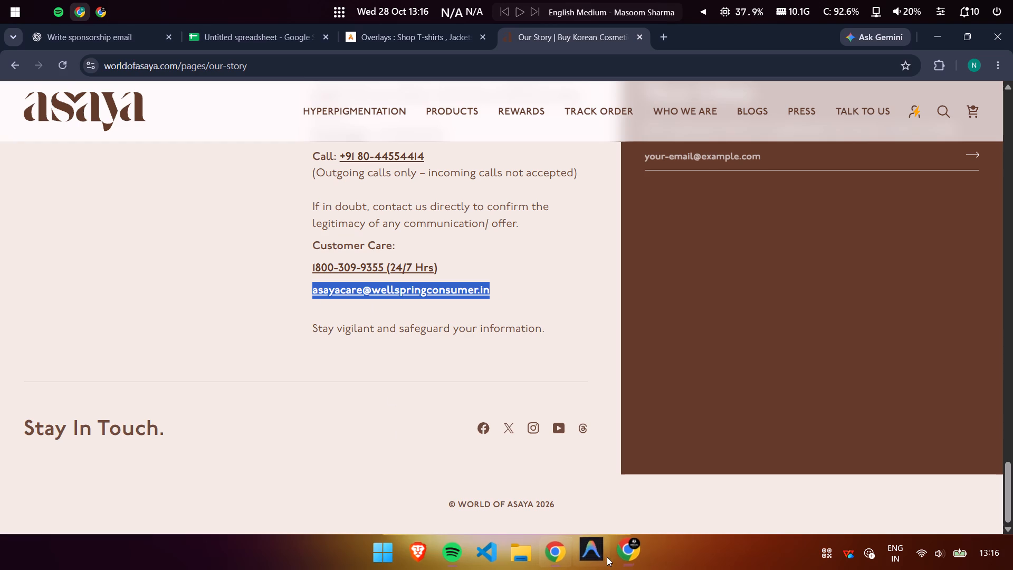
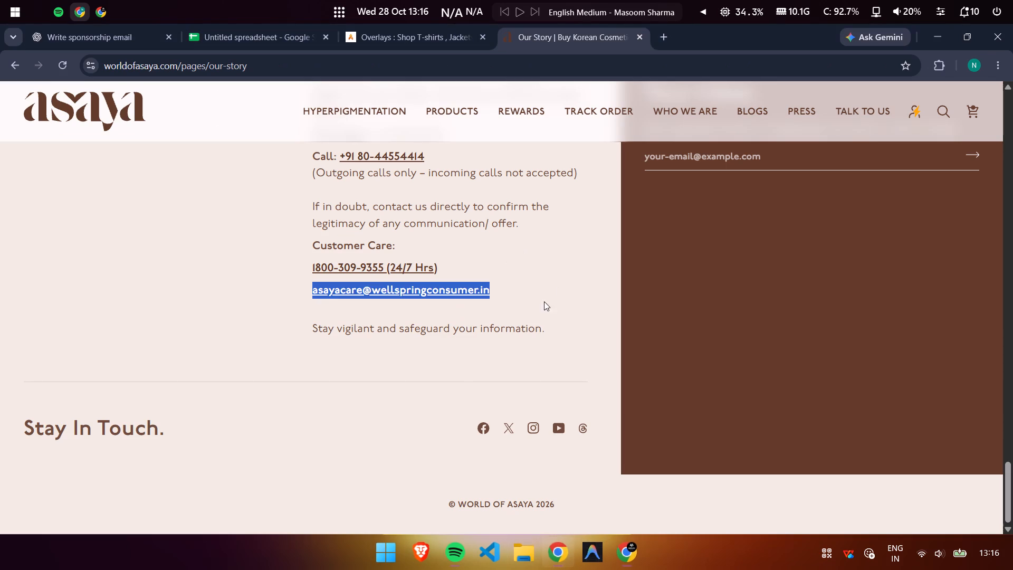
{"action": "left_click", "coordinate": [520, 291]}
{"action": "scroll", "coordinate": [520, 291], "scroll_direction": "up", "scroll_amount": 2}
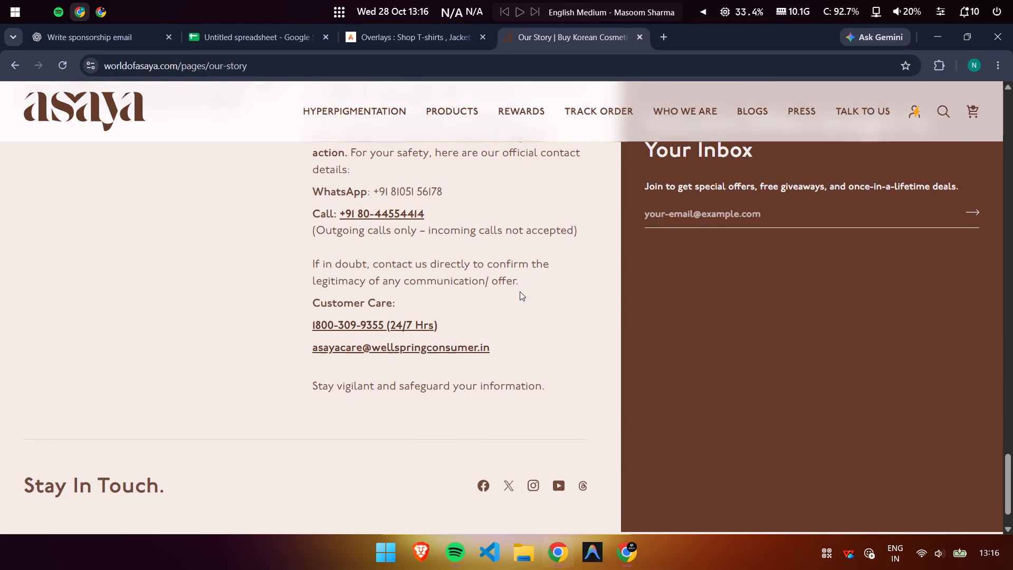
{"action": "scroll", "coordinate": [520, 291], "scroll_direction": "up", "scroll_amount": 4}
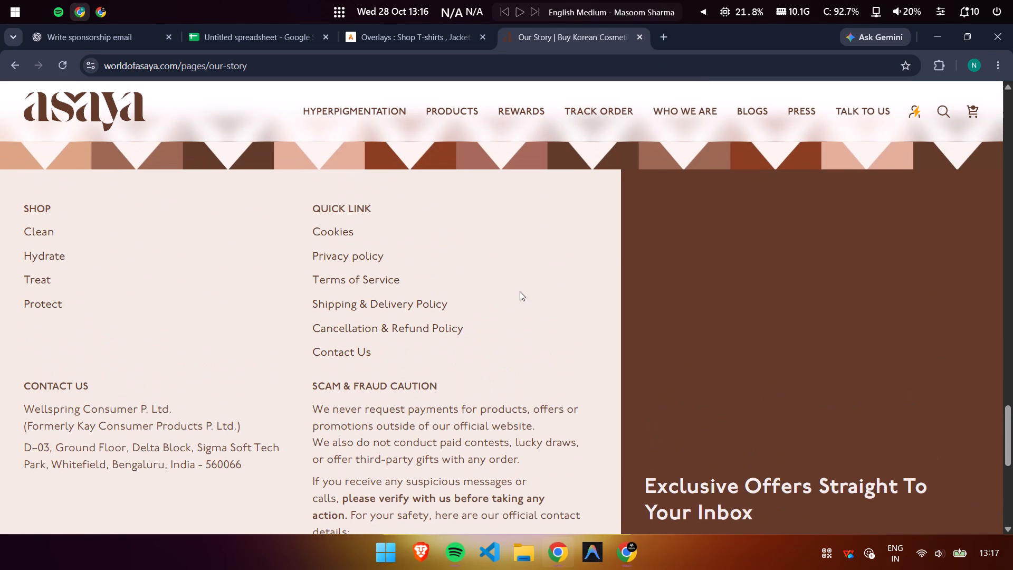
{"action": "scroll", "coordinate": [80, 399], "scroll_direction": "down", "scroll_amount": 1}
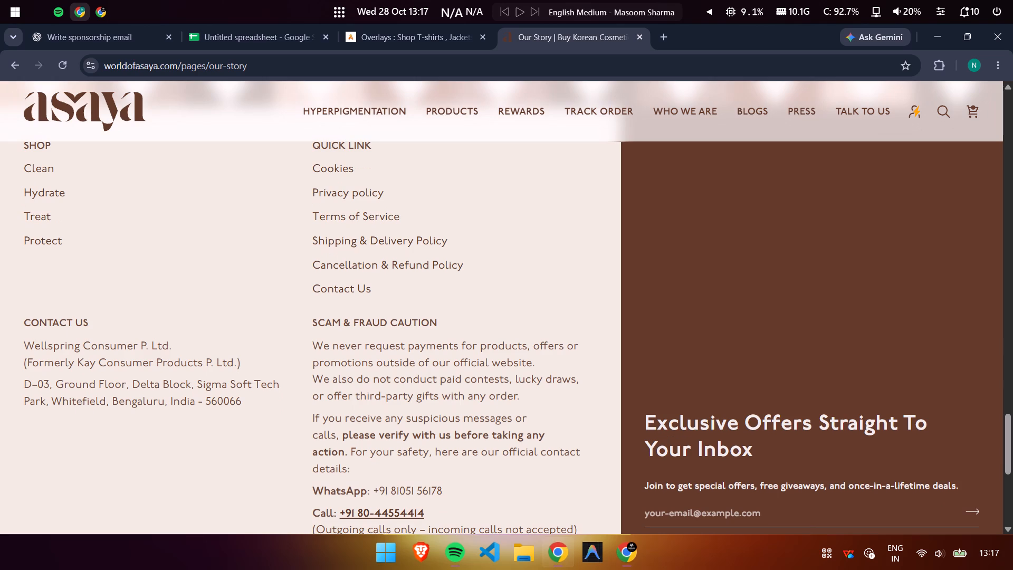
{"action": "scroll", "coordinate": [148, 360], "scroll_direction": "up", "scroll_amount": 1}
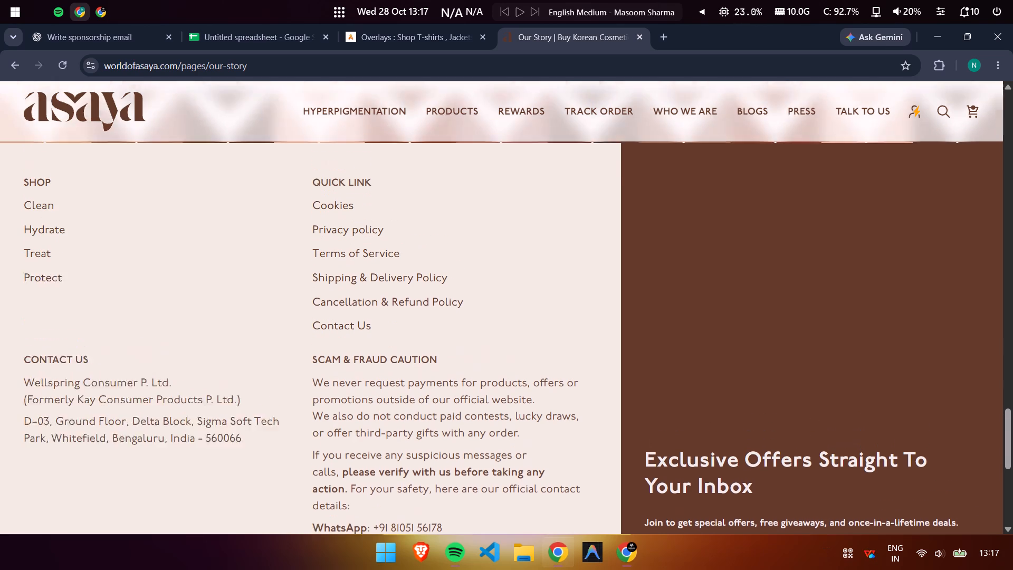
Open Asaya's Contact Us page from the footer links and examine its contact form and customer care details.
{"action": "scroll", "coordinate": [148, 360], "scroll_direction": "up", "scroll_amount": 1}
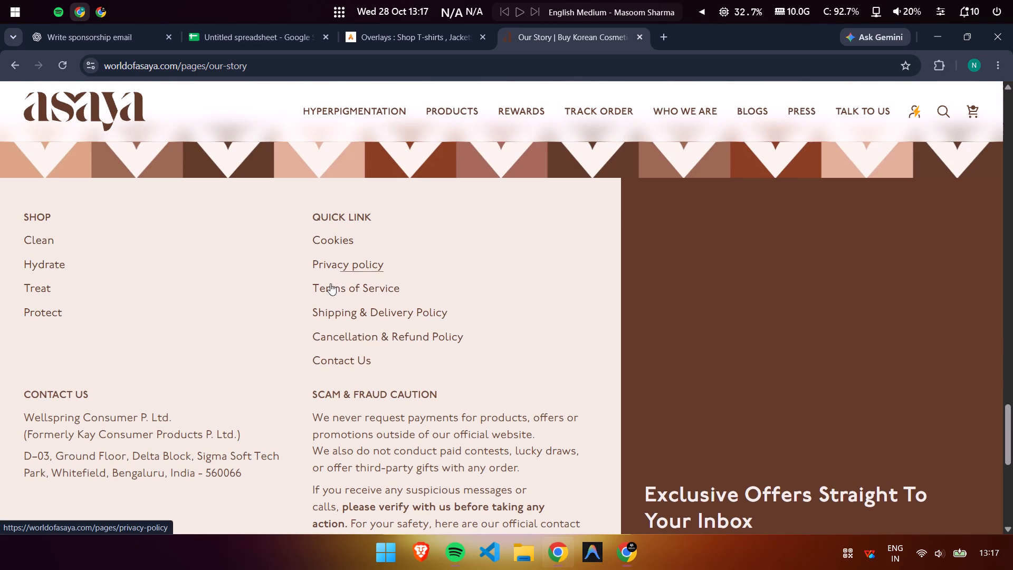
{"action": "left_click", "coordinate": [349, 364]}
{"action": "scroll", "coordinate": [390, 325], "scroll_direction": "down", "scroll_amount": 2}
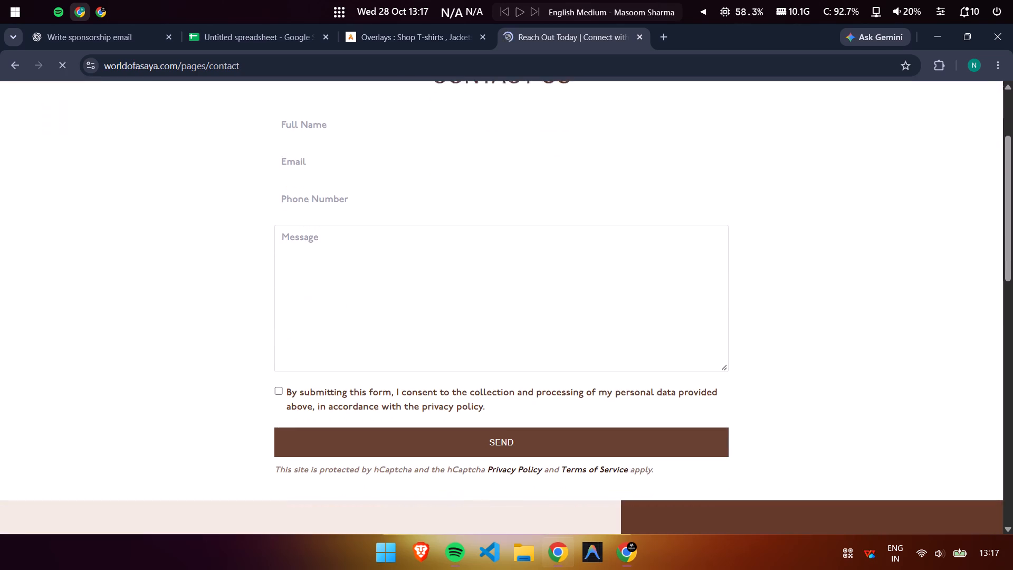
{"action": "scroll", "coordinate": [390, 325], "scroll_direction": "down", "scroll_amount": 5}
{"action": "scroll", "coordinate": [390, 325], "scroll_direction": "up", "scroll_amount": 1}
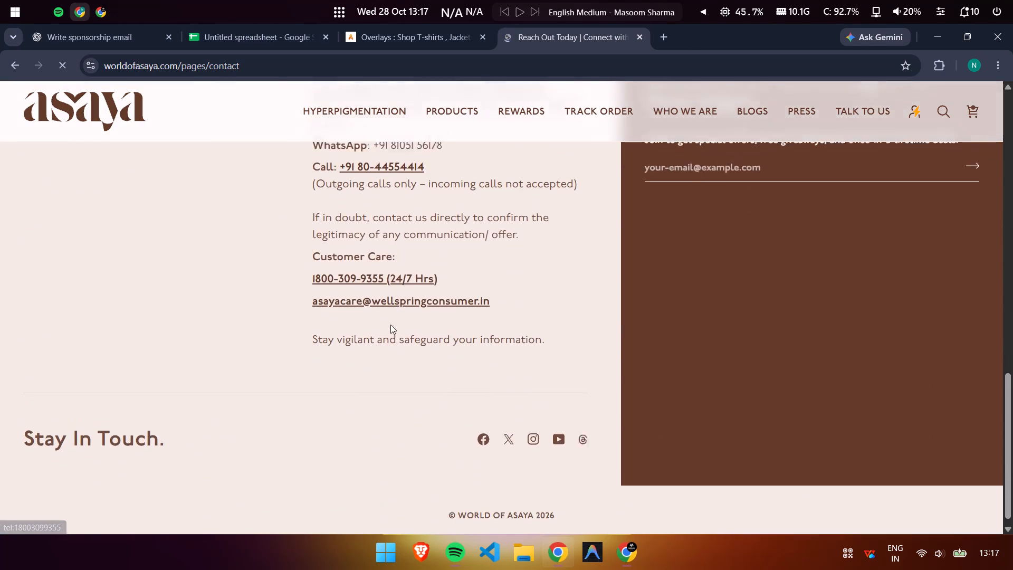
{"action": "scroll", "coordinate": [390, 325], "scroll_direction": "up", "scroll_amount": 1}
{"action": "scroll", "coordinate": [420, 282], "scroll_direction": "up", "scroll_amount": 1}
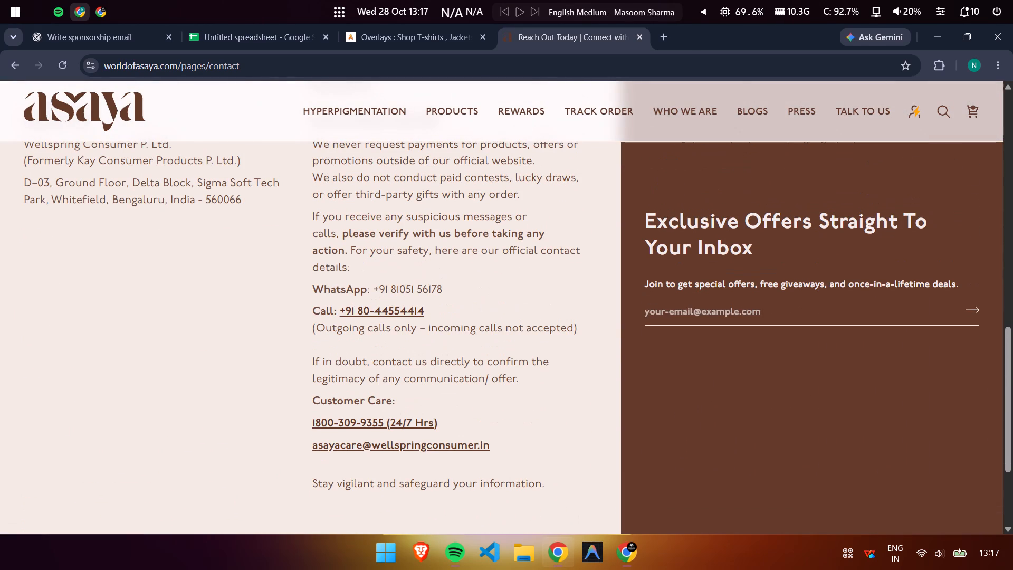
{"action": "left_click", "coordinate": [394, 41]}
{"action": "left_click", "coordinate": [571, 40]}
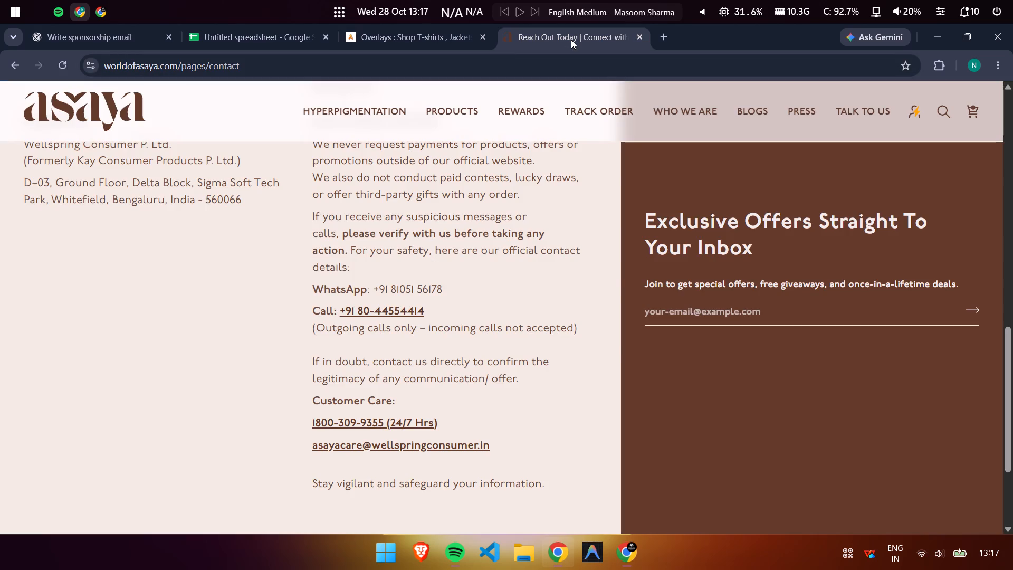
{"action": "scroll", "coordinate": [735, 259], "scroll_direction": "up", "scroll_amount": 11}
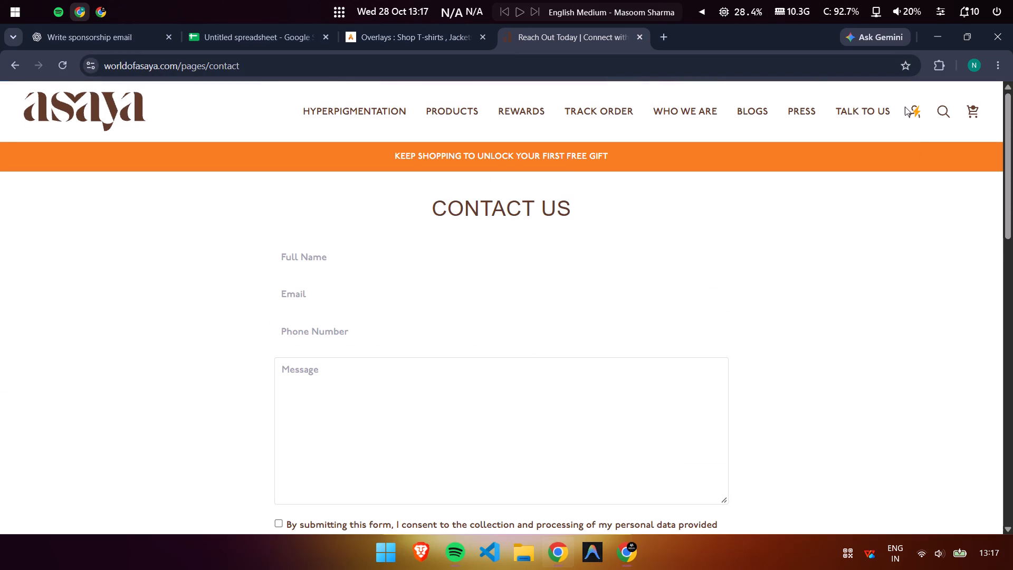
Check the Asaya account login prompt, close it, and try to open the Talk To Us option.
{"action": "left_click", "coordinate": [918, 115]}
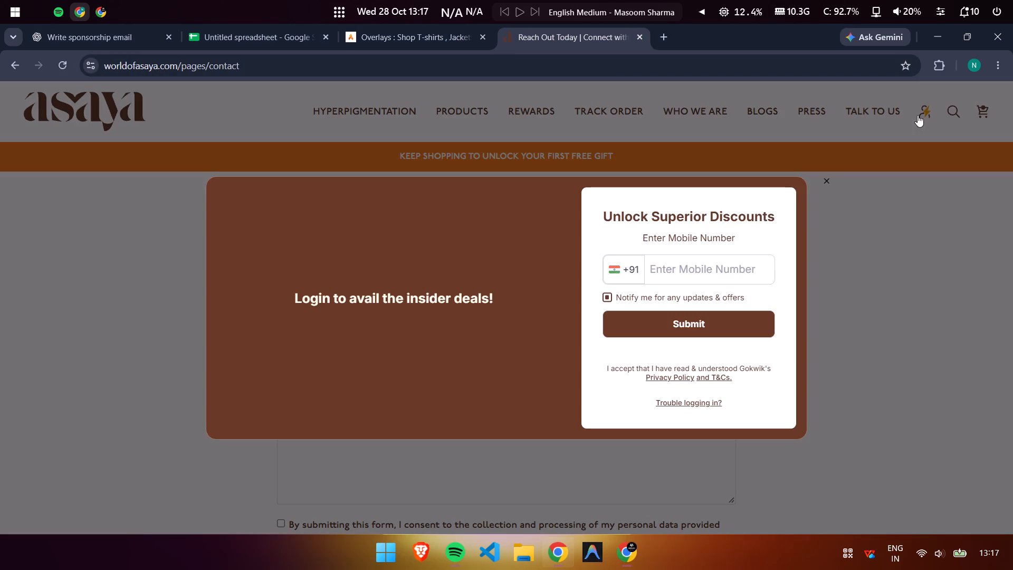
{"action": "left_click", "coordinate": [832, 188]}
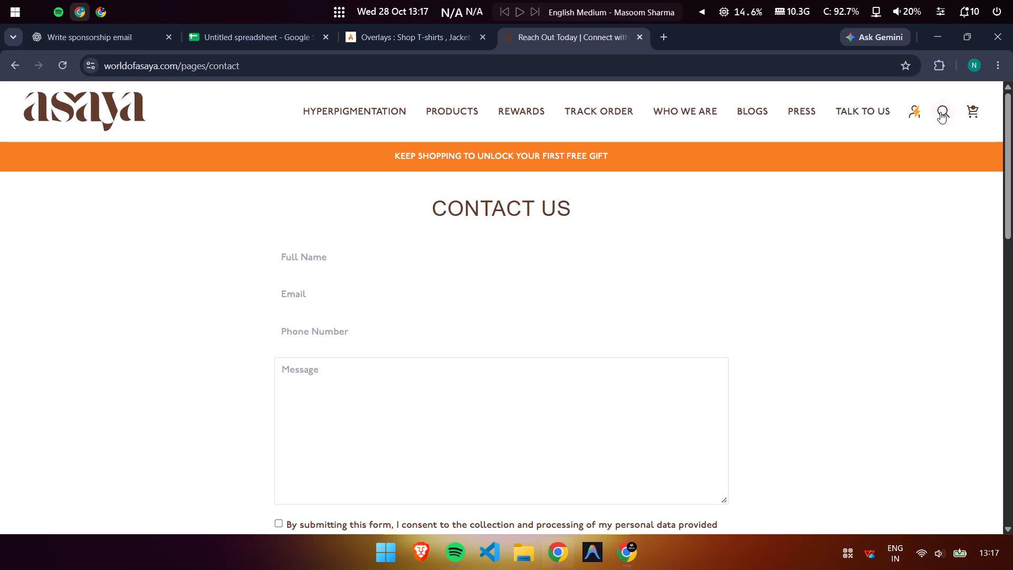
{"action": "left_click", "coordinate": [867, 112]}
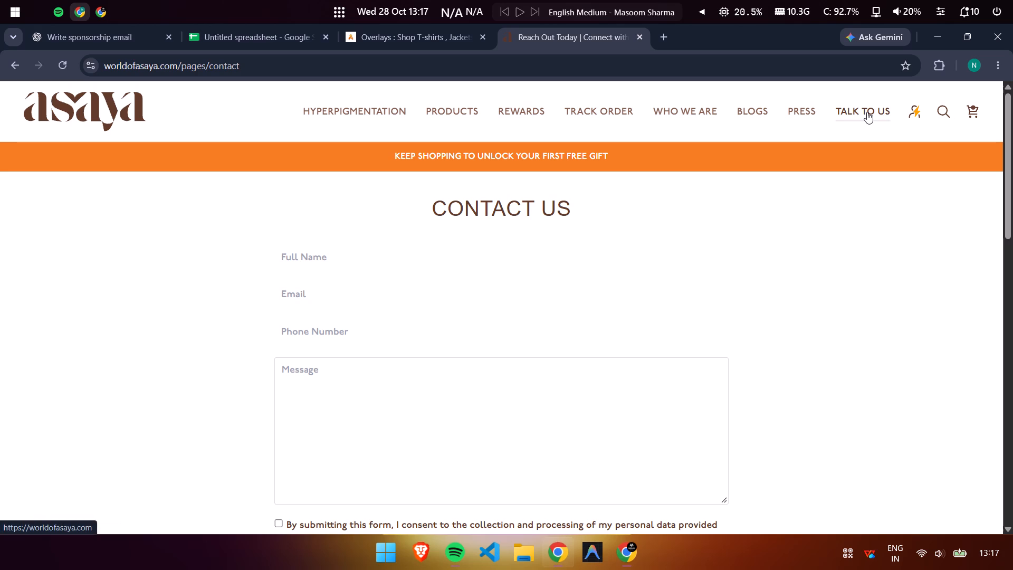
{"action": "left_click", "coordinate": [867, 112]}
{"action": "double_click", "coordinate": [850, 110]}
{"action": "left_click_drag", "start_coordinate": [850, 110], "coordinate": [799, 107]}
Open Asaya's Press page and look through its news features and footer contact details.
{"action": "left_click", "coordinate": [799, 107]}
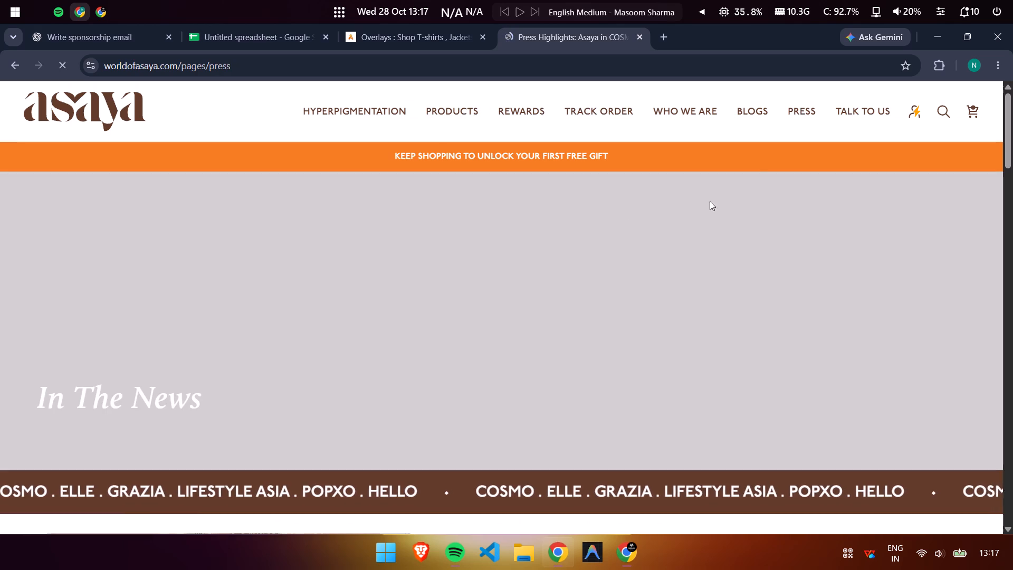
{"action": "scroll", "coordinate": [601, 232], "scroll_direction": "down", "scroll_amount": 5}
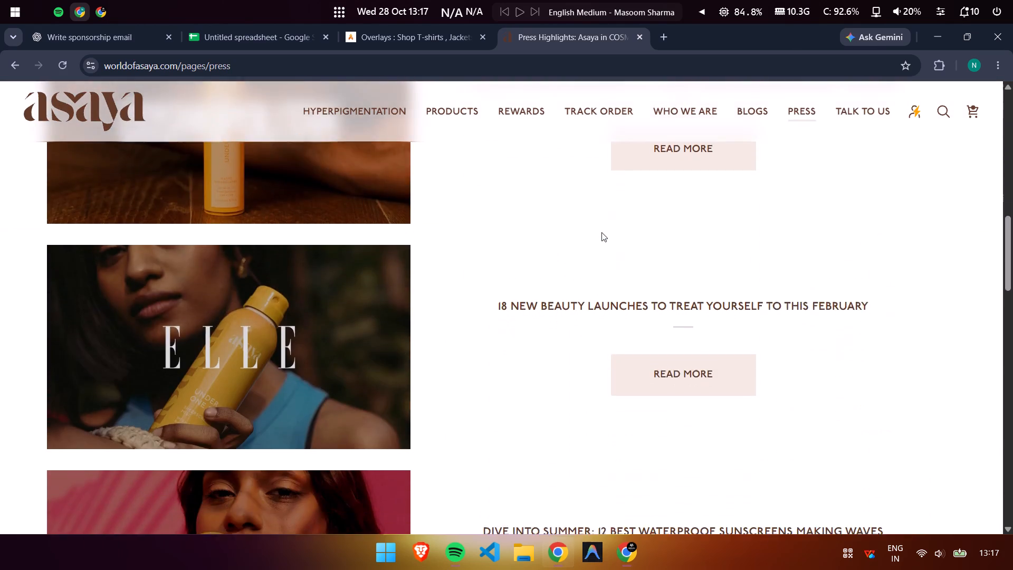
{"action": "scroll", "coordinate": [601, 232], "scroll_direction": "down", "scroll_amount": 5}
{"action": "scroll", "coordinate": [601, 232], "scroll_direction": "up", "scroll_amount": 3}
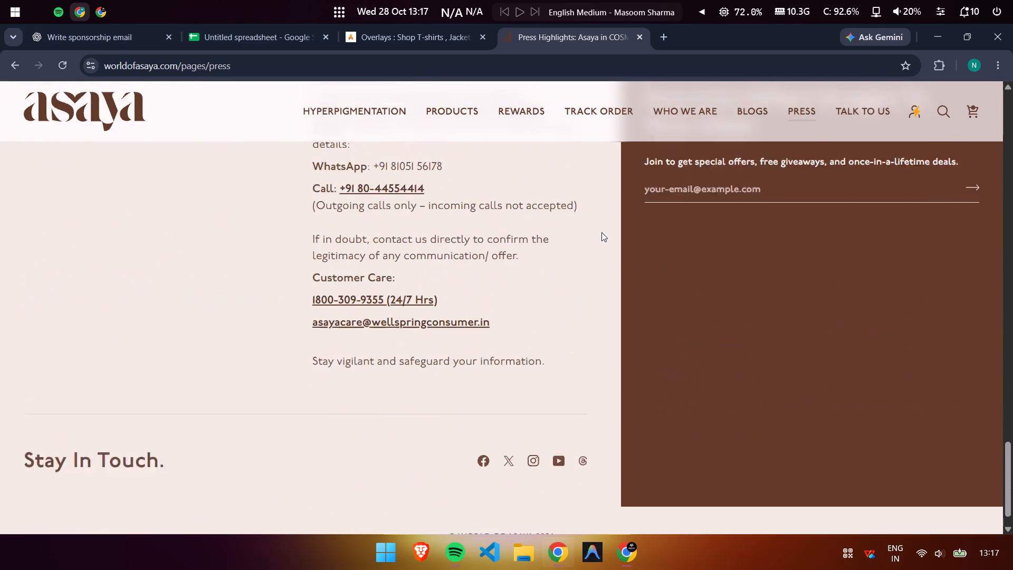
{"action": "scroll", "coordinate": [601, 232], "scroll_direction": "up", "scroll_amount": 3}
Try to open the Talk To Us option from the Press page.
{"action": "triple_click", "coordinate": [854, 111]}
{"action": "double_click", "coordinate": [854, 111]}
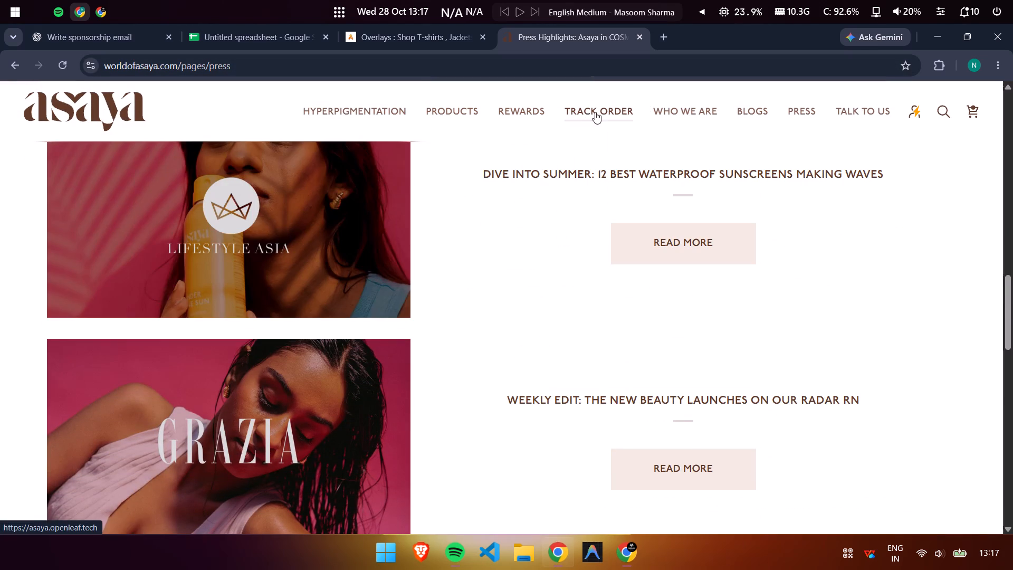
Open Asaya's Our Story page and look through its content and footer contact details.
{"action": "left_click", "coordinate": [686, 104]}
{"action": "left_click", "coordinate": [673, 161]}
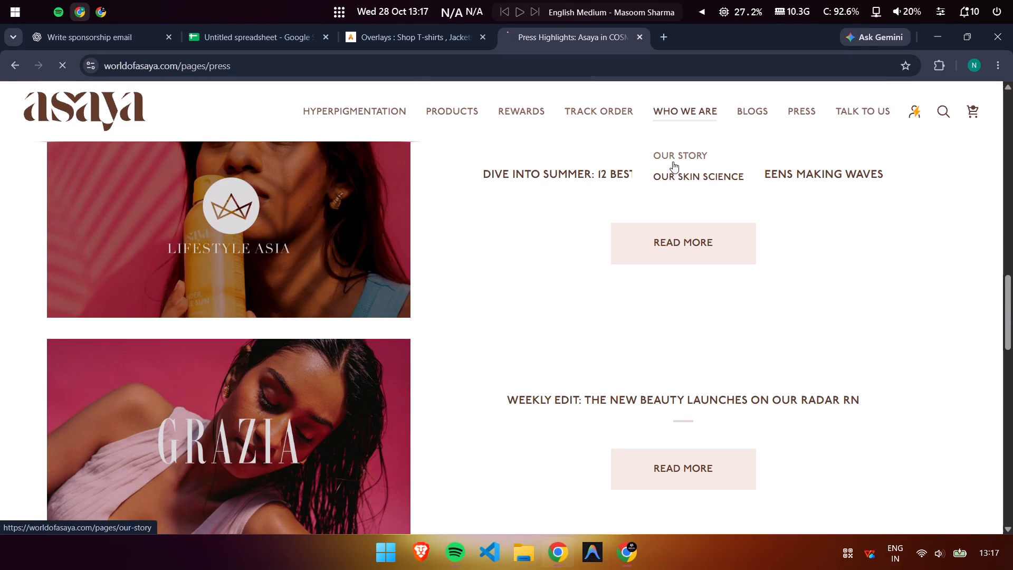
{"action": "scroll", "coordinate": [445, 264], "scroll_direction": "down", "scroll_amount": 3}
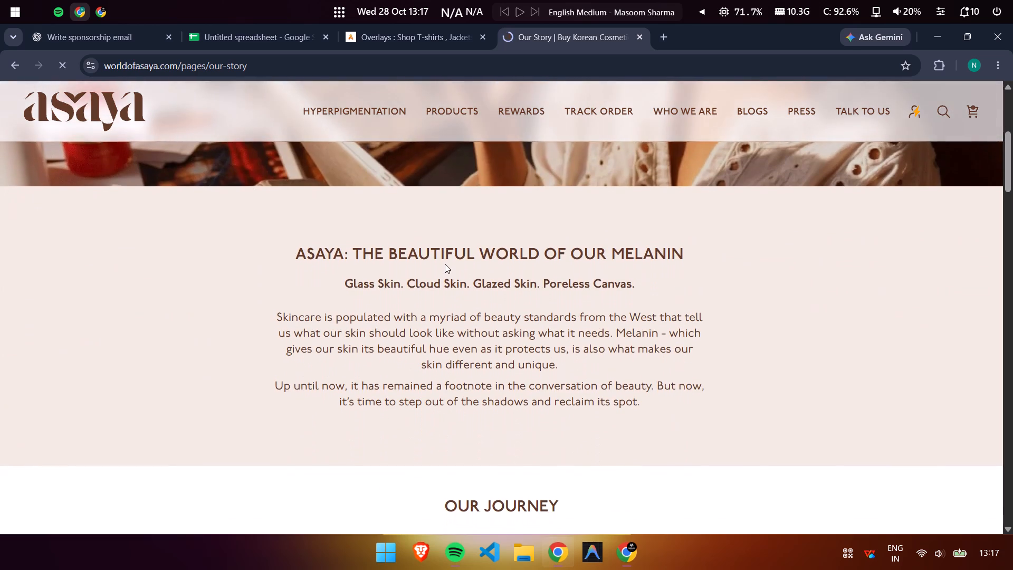
{"action": "scroll", "coordinate": [445, 264], "scroll_direction": "down", "scroll_amount": 2}
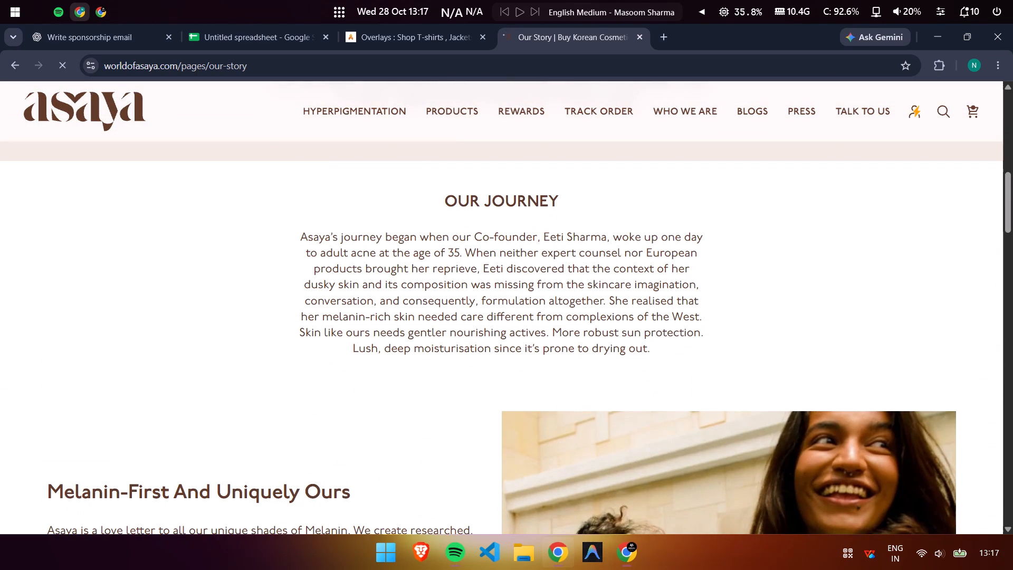
{"action": "scroll", "coordinate": [445, 264], "scroll_direction": "down", "scroll_amount": 6}
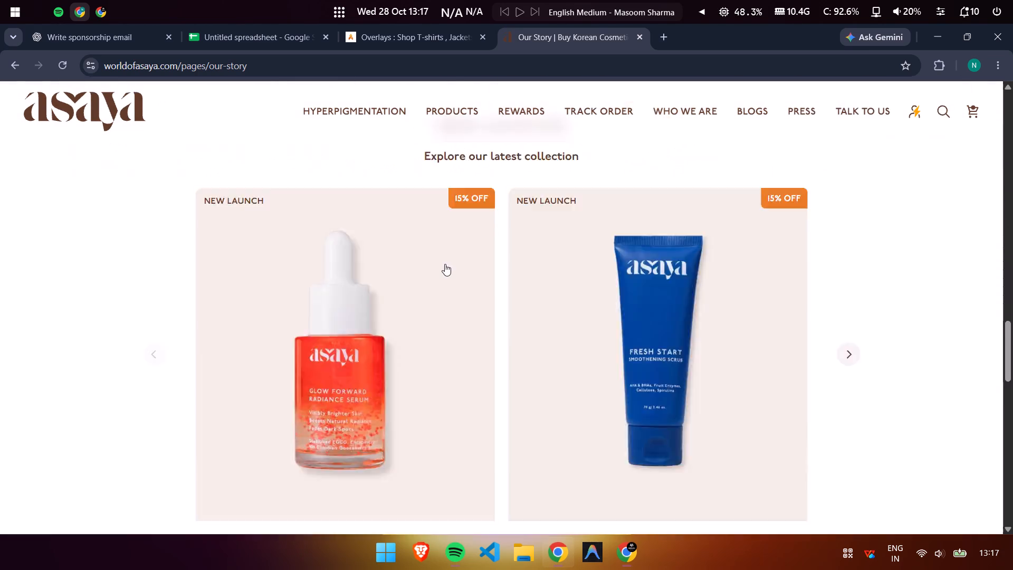
{"action": "scroll", "coordinate": [445, 264], "scroll_direction": "down", "scroll_amount": 2}
{"action": "scroll", "coordinate": [445, 264], "scroll_direction": "up", "scroll_amount": 1}
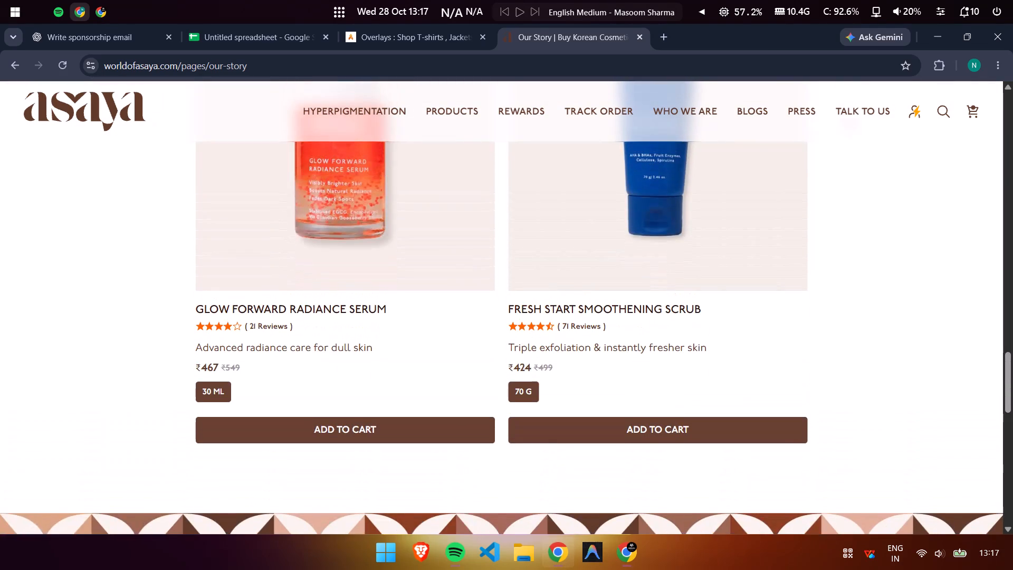
{"action": "scroll", "coordinate": [445, 264], "scroll_direction": "up", "scroll_amount": 2}
{"action": "scroll", "coordinate": [445, 264], "scroll_direction": "down", "scroll_amount": 2}
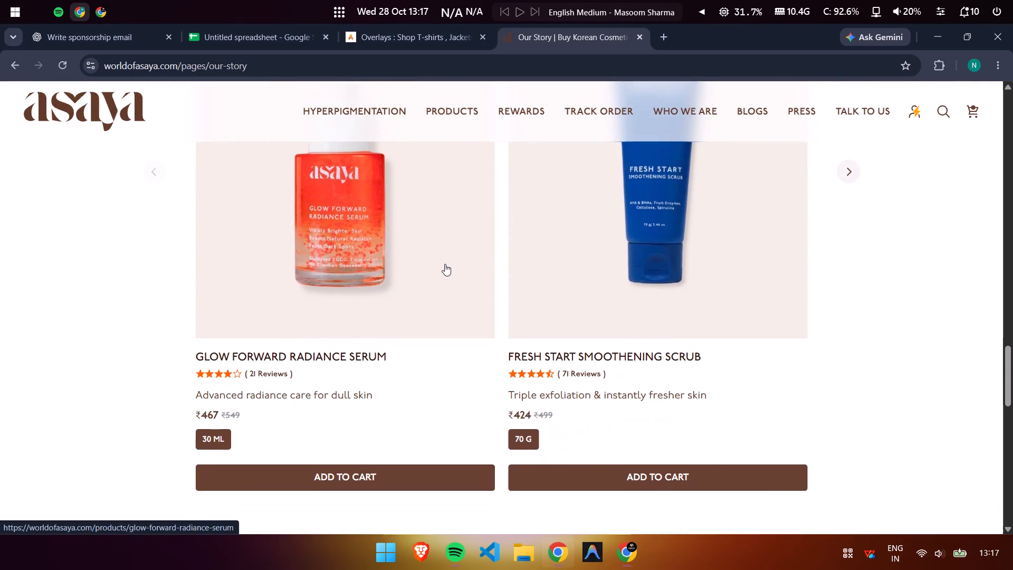
{"action": "scroll", "coordinate": [445, 264], "scroll_direction": "down", "scroll_amount": 8}
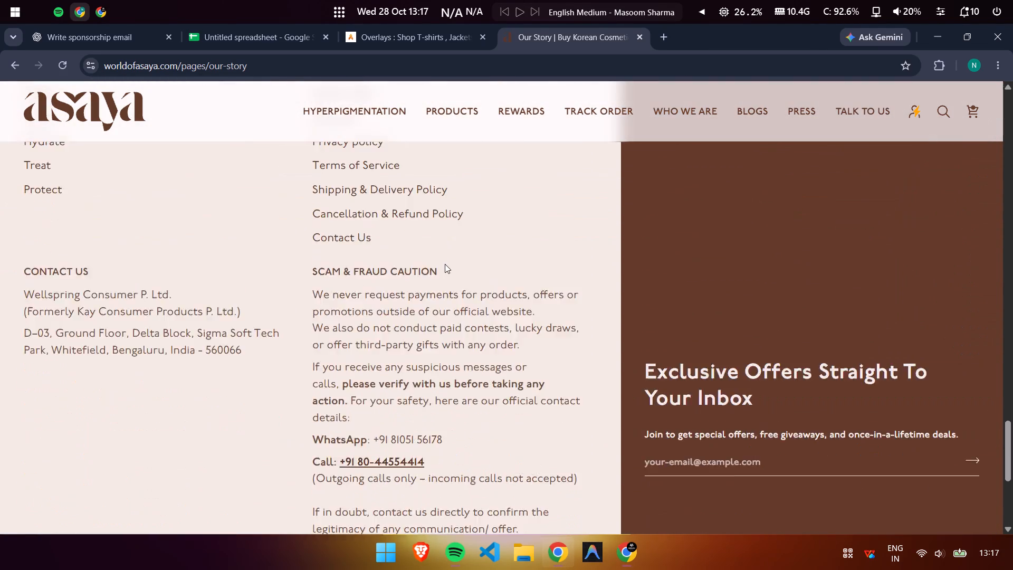
{"action": "scroll", "coordinate": [445, 264], "scroll_direction": "down", "scroll_amount": 2}
{"action": "left_click", "coordinate": [626, 563]}
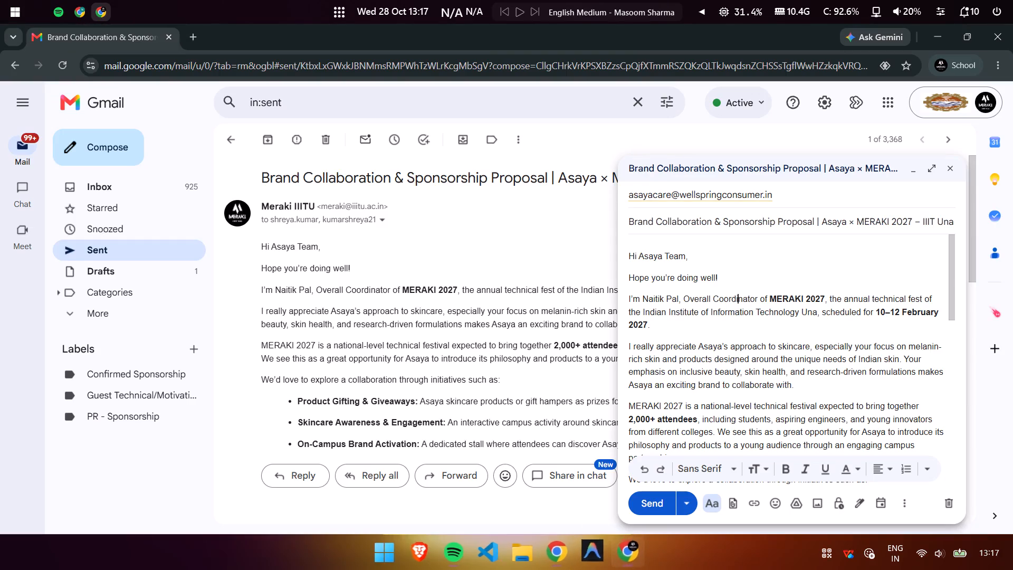
{"action": "scroll", "coordinate": [760, 383], "scroll_direction": "down", "scroll_amount": 6}
{"action": "scroll", "coordinate": [760, 383], "scroll_direction": "up", "scroll_amount": 7}
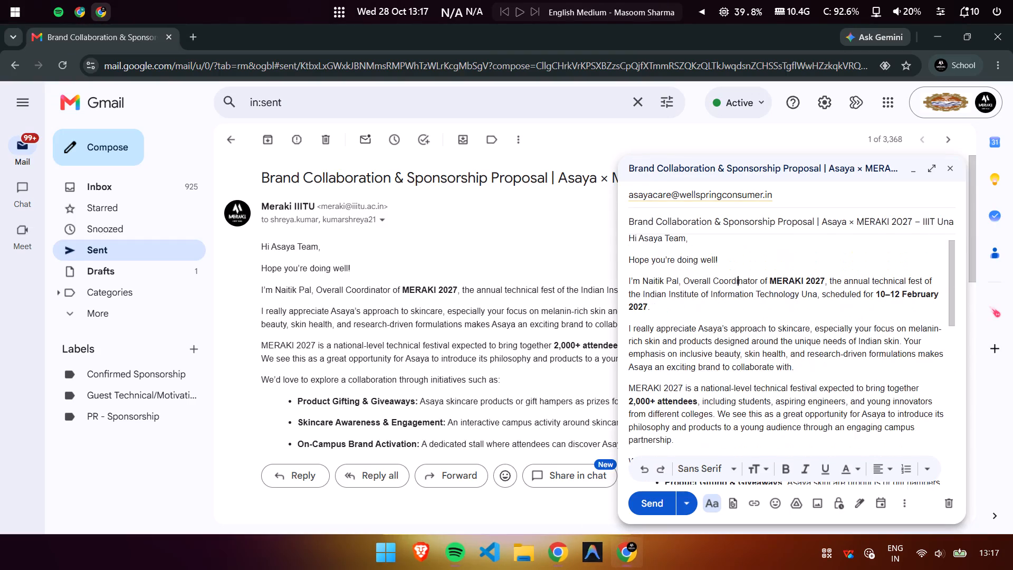
{"action": "left_click", "coordinate": [762, 226]}
{"action": "left_click", "coordinate": [854, 216]}
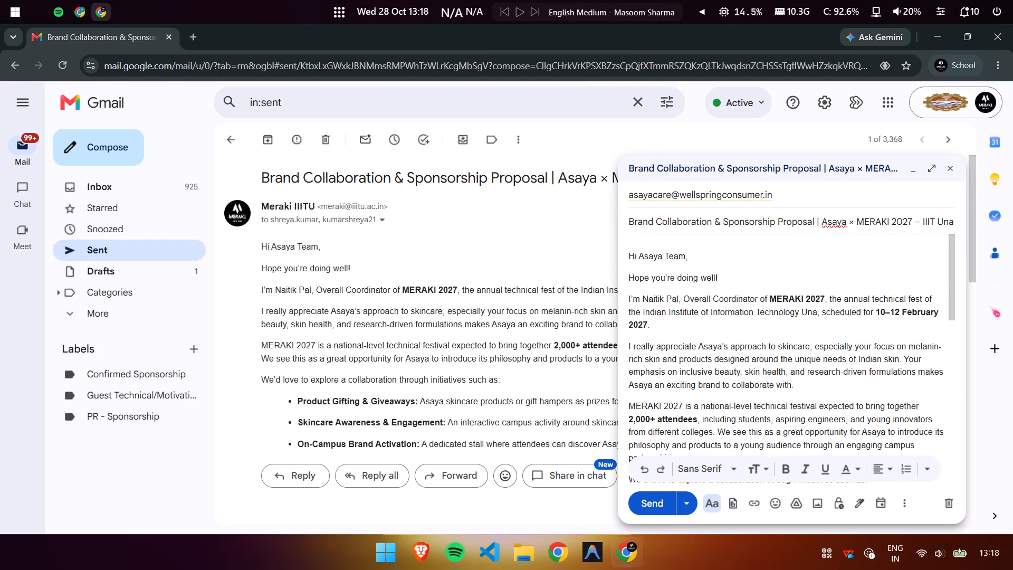
{"action": "scroll", "coordinate": [776, 290], "scroll_direction": "down", "scroll_amount": 4}
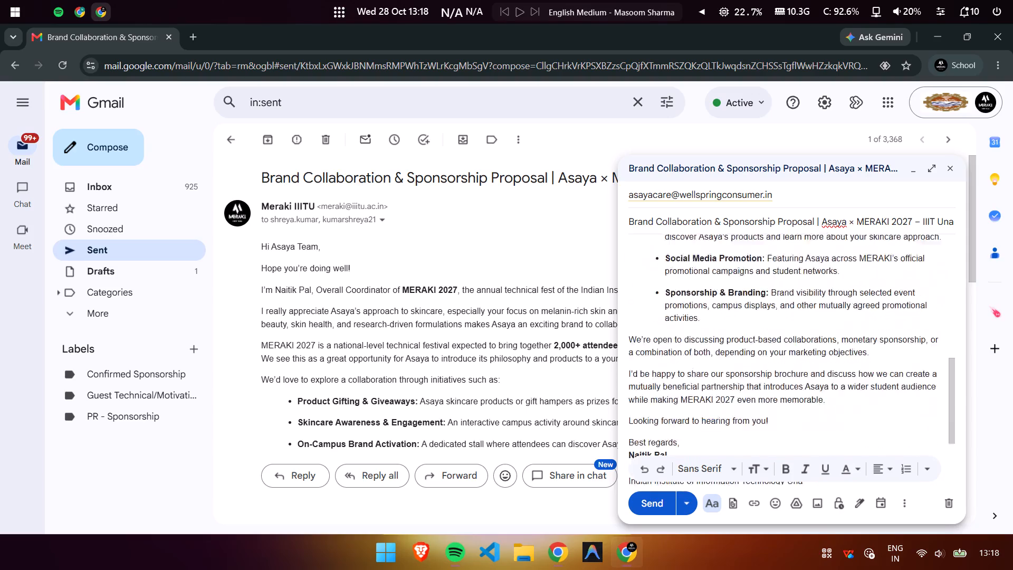
{"action": "scroll", "coordinate": [776, 290], "scroll_direction": "down", "scroll_amount": 1}
{"action": "left_click", "coordinate": [712, 351]}
{"action": "left_click", "coordinate": [732, 375]}
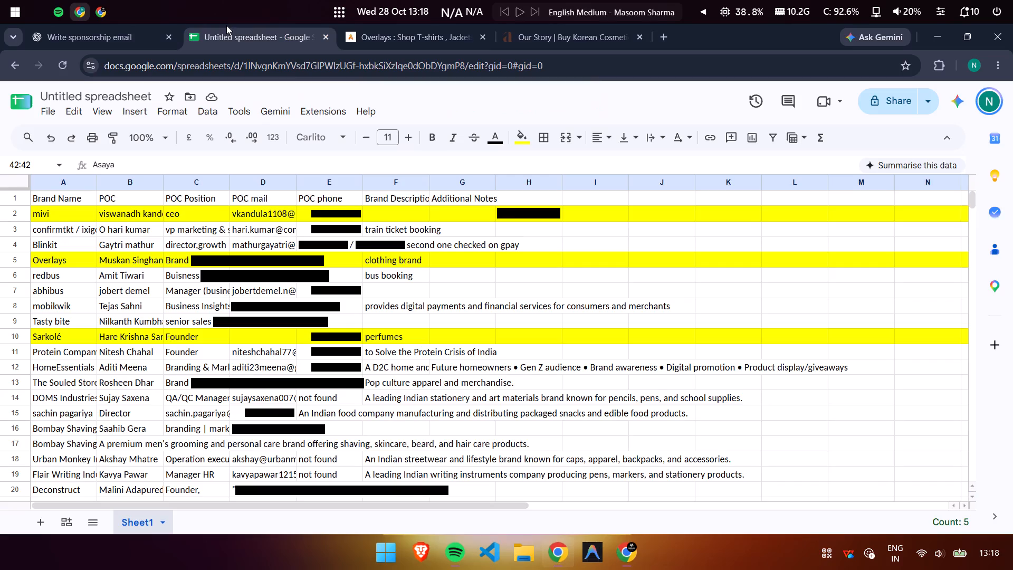
{"action": "scroll", "coordinate": [137, 308], "scroll_direction": "up", "scroll_amount": 1}
{"action": "scroll", "coordinate": [137, 308], "scroll_direction": "down", "scroll_amount": 3}
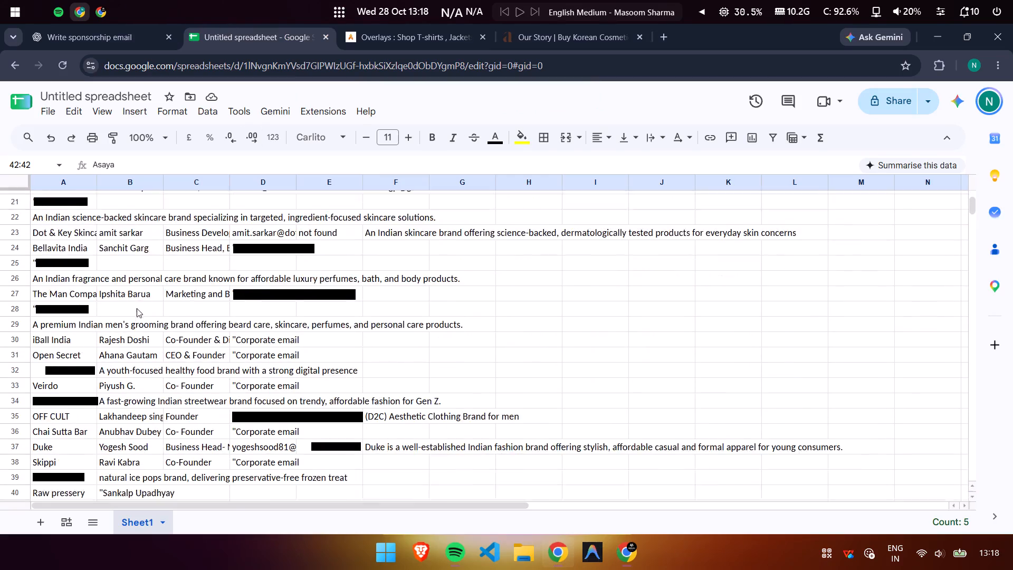
{"action": "scroll", "coordinate": [137, 308], "scroll_direction": "down", "scroll_amount": 2}
{"action": "left_click", "coordinate": [96, 369]}
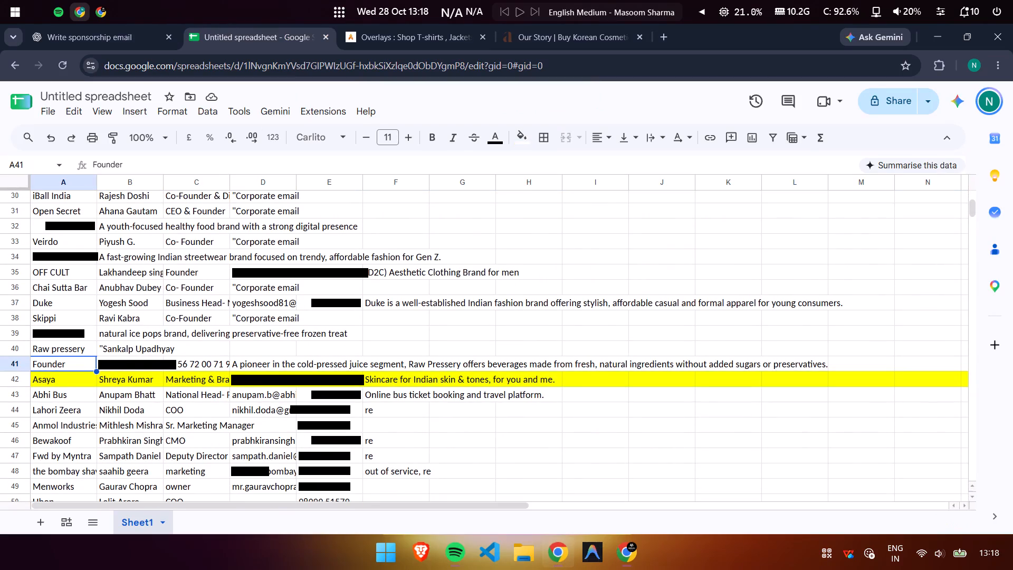
{"action": "left_click", "coordinate": [75, 301]}
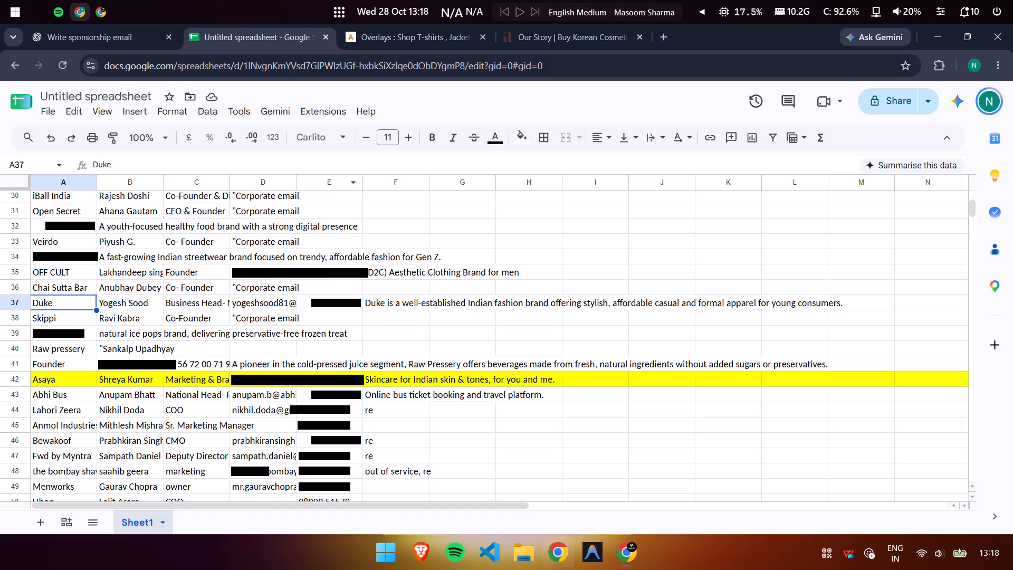
Review the brand contact entries in the spreadsheet's rows 19 to 49, including Bellavita India and The Man Company.
{"action": "scroll", "coordinate": [75, 289], "scroll_direction": "up", "scroll_amount": 1}
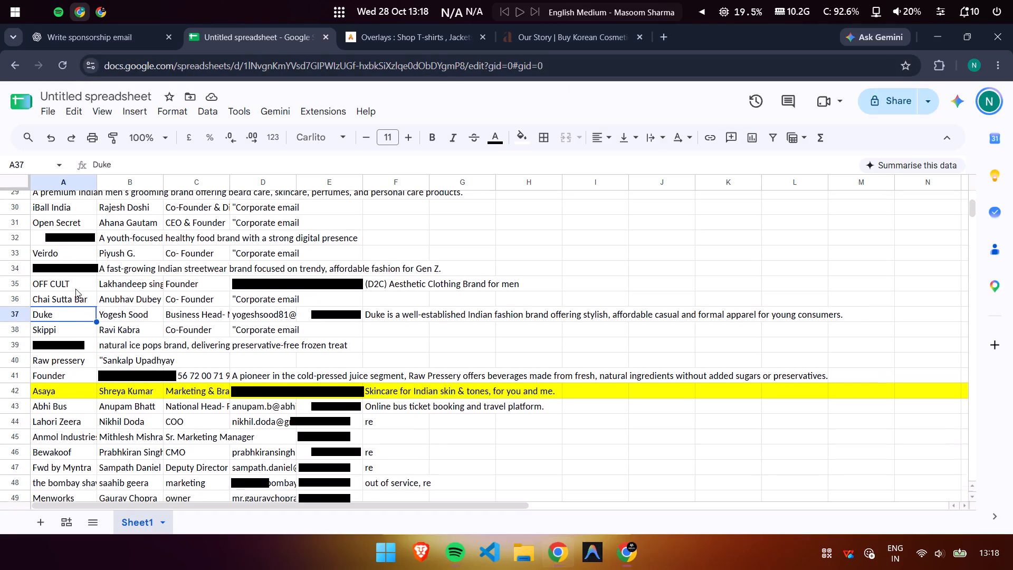
{"action": "scroll", "coordinate": [75, 289], "scroll_direction": "up", "scroll_amount": 1}
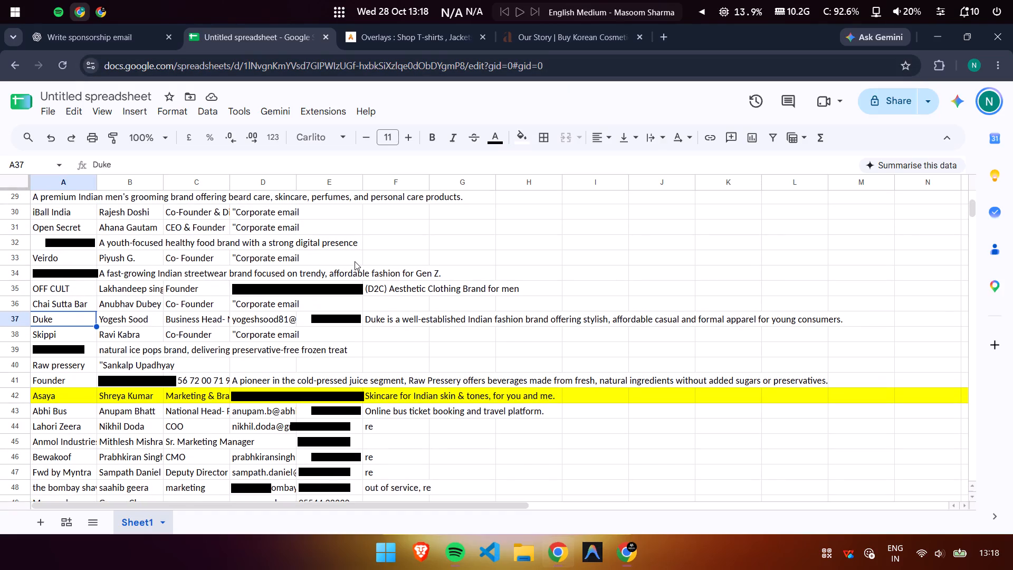
{"action": "left_click", "coordinate": [107, 272]}
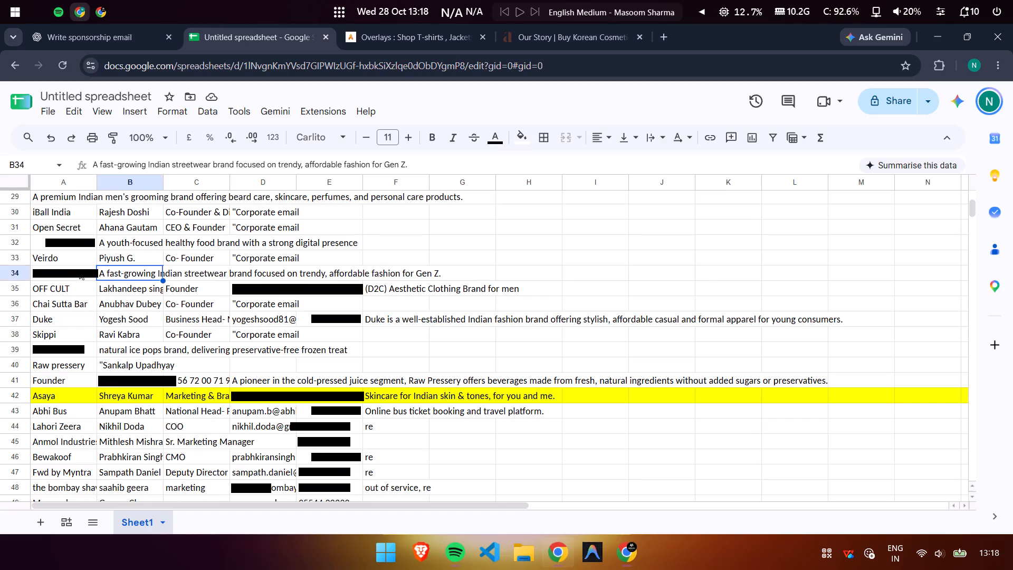
{"action": "left_click", "coordinate": [79, 270]}
{"action": "scroll", "coordinate": [79, 270], "scroll_direction": "up", "scroll_amount": 2}
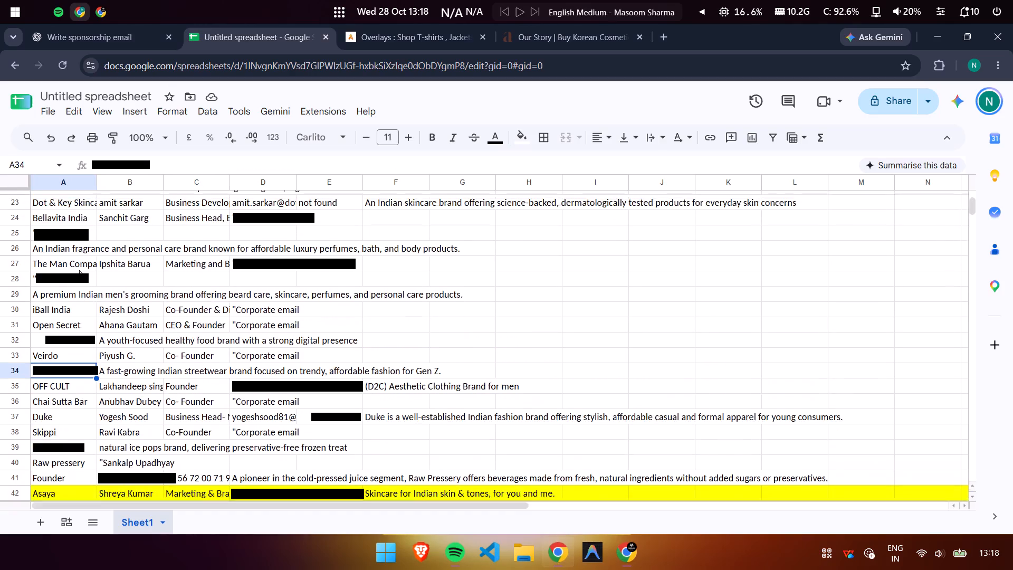
{"action": "scroll", "coordinate": [79, 270], "scroll_direction": "up", "scroll_amount": 2}
{"action": "scroll", "coordinate": [79, 270], "scroll_direction": "down", "scroll_amount": 3}
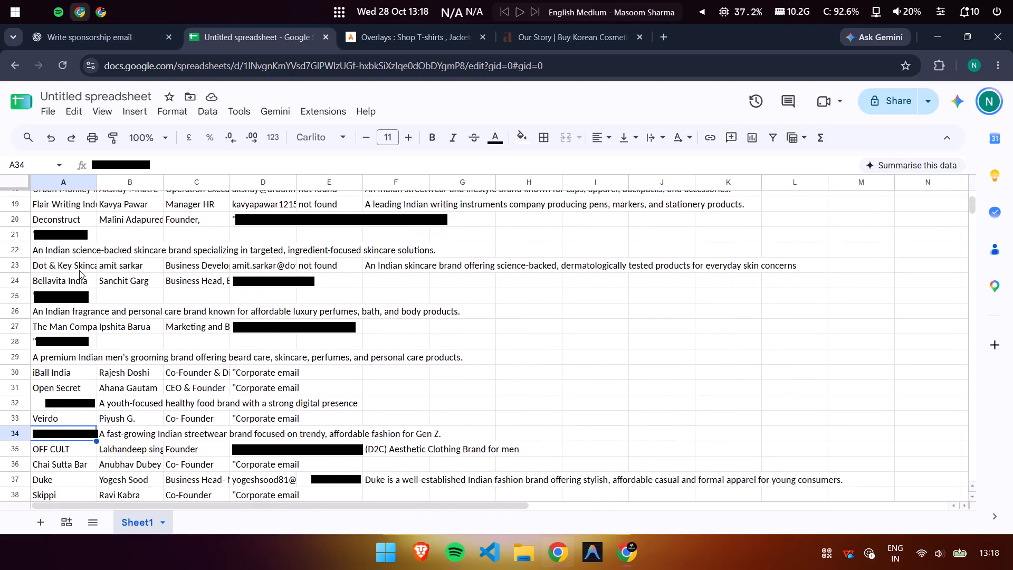
{"action": "left_click", "coordinate": [79, 270]}
{"action": "left_click", "coordinate": [77, 280]}
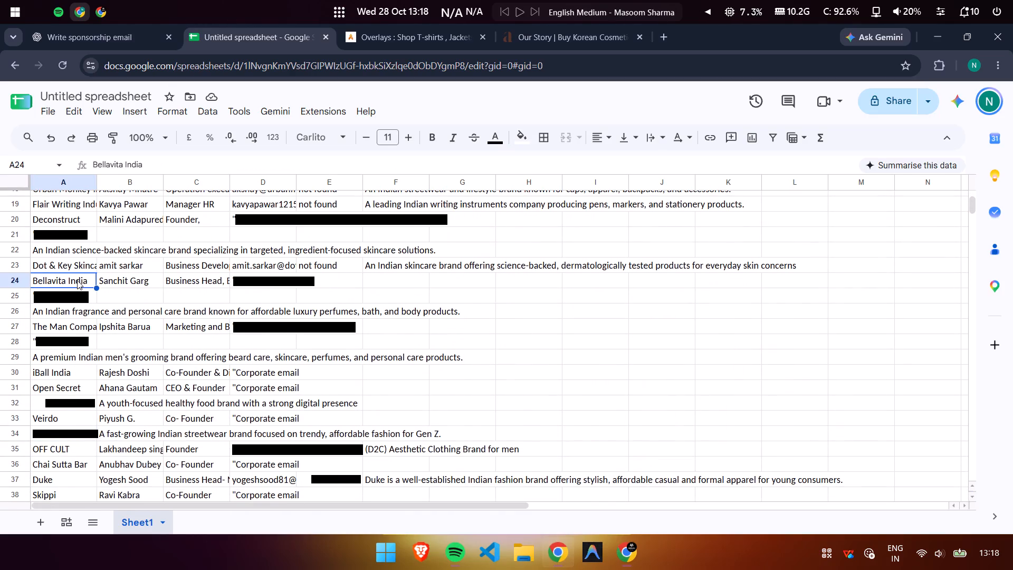
{"action": "left_click", "coordinate": [72, 299]}
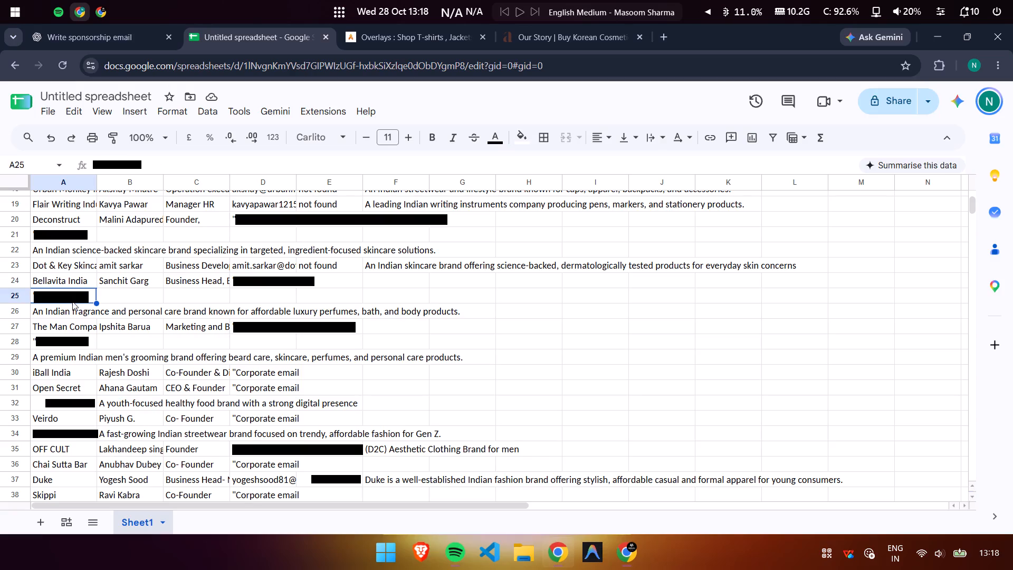
{"action": "left_click", "coordinate": [66, 327]}
Examine the lower part of the brand contact list, down to the Spiderman entry in row 93.
{"action": "scroll", "coordinate": [66, 327], "scroll_direction": "down", "scroll_amount": 4}
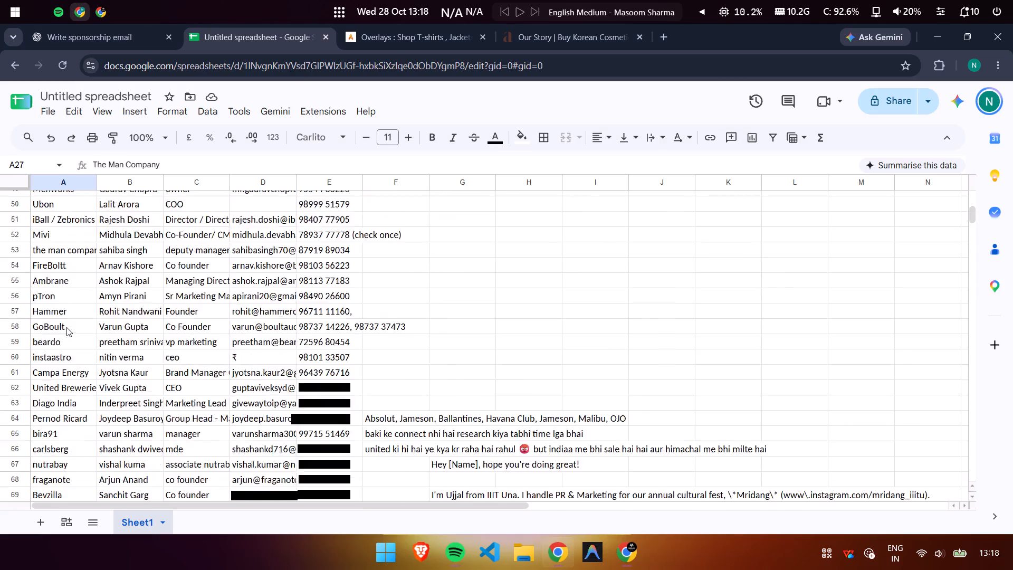
{"action": "scroll", "coordinate": [66, 327], "scroll_direction": "down", "scroll_amount": 6}
{"action": "scroll", "coordinate": [66, 327], "scroll_direction": "up", "scroll_amount": 7}
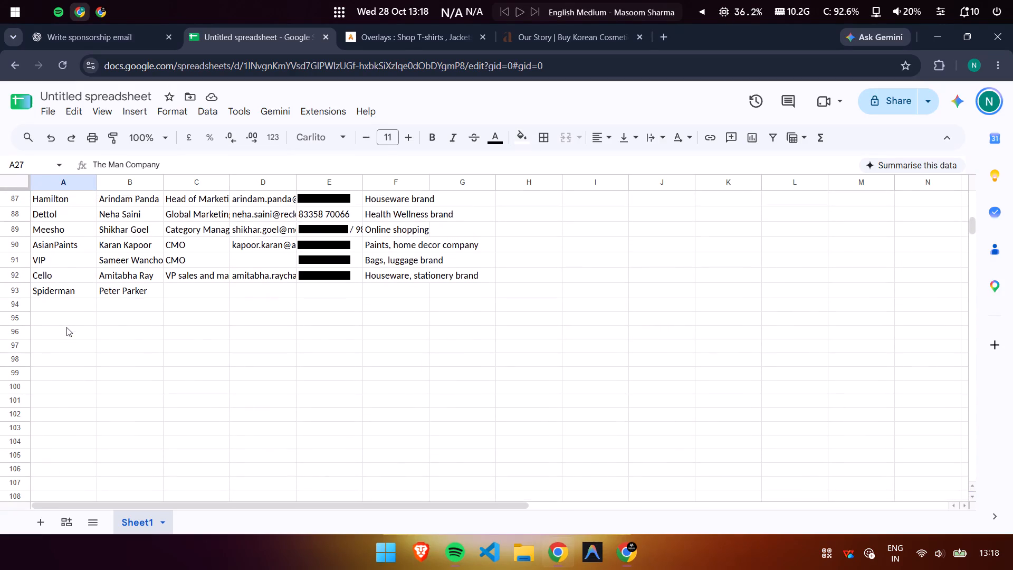
{"action": "left_click", "coordinate": [77, 294]}
{"action": "scroll", "coordinate": [77, 294], "scroll_direction": "up", "scroll_amount": 2}
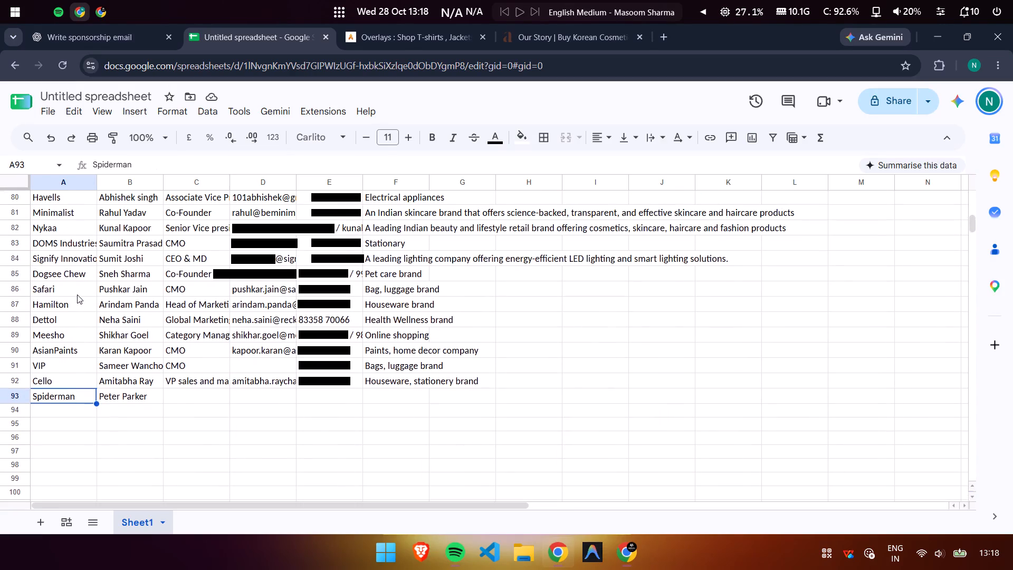
{"action": "scroll", "coordinate": [77, 294], "scroll_direction": "up", "scroll_amount": 2}
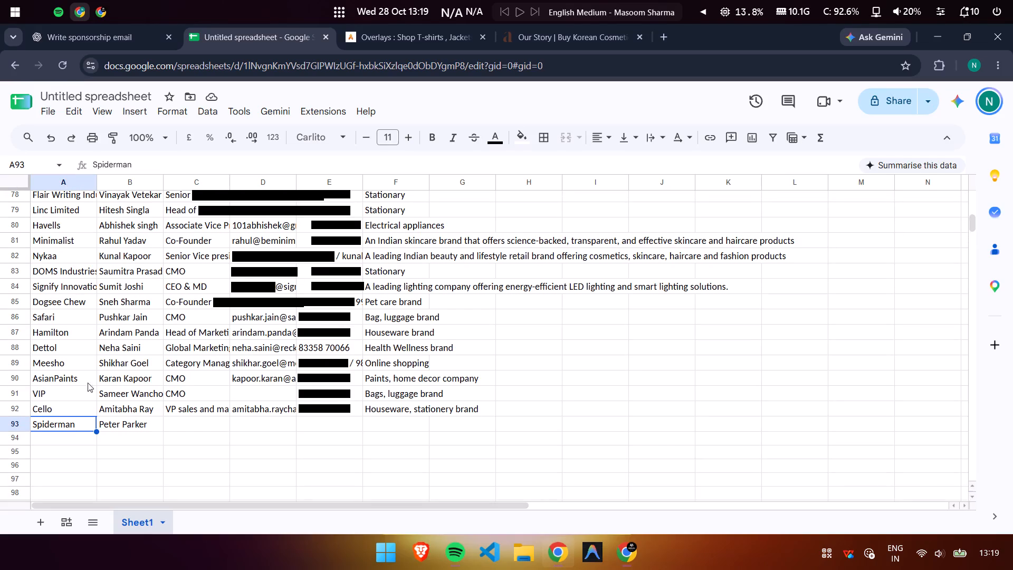
{"action": "scroll", "coordinate": [76, 339], "scroll_direction": "up", "scroll_amount": 1}
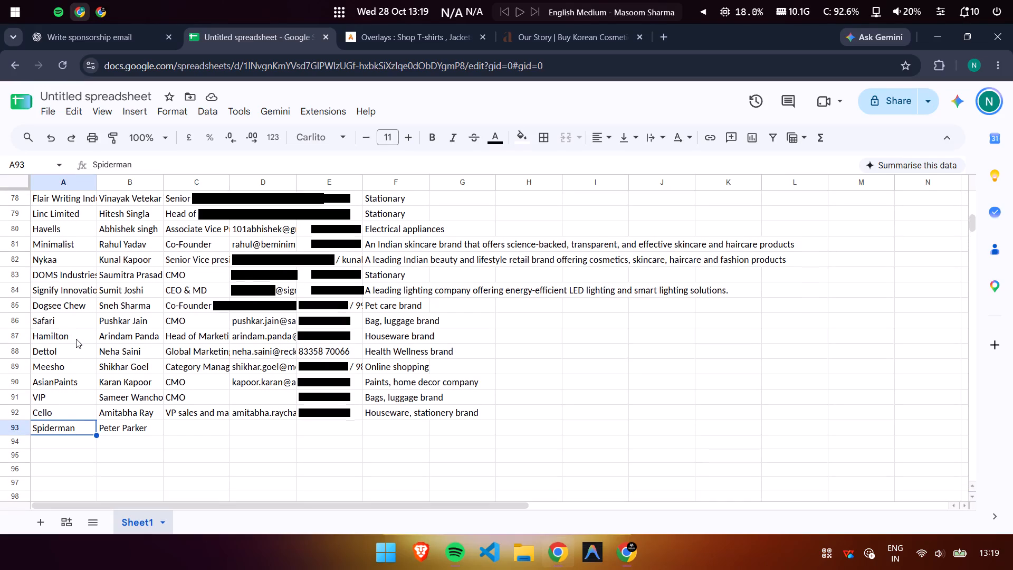
{"action": "scroll", "coordinate": [76, 339], "scroll_direction": "up", "scroll_amount": 1}
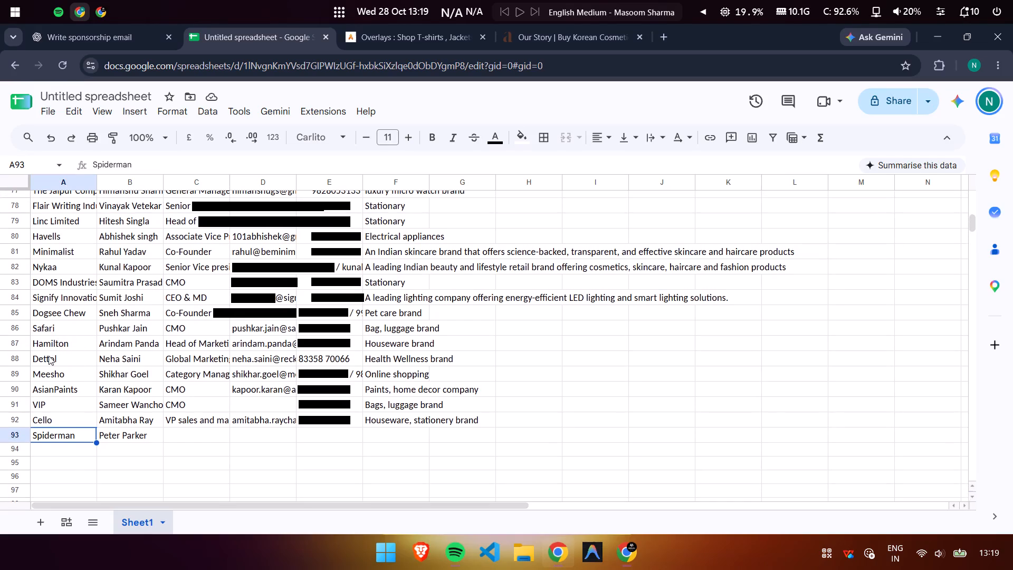
{"action": "scroll", "coordinate": [49, 358], "scroll_direction": "up", "scroll_amount": 2}
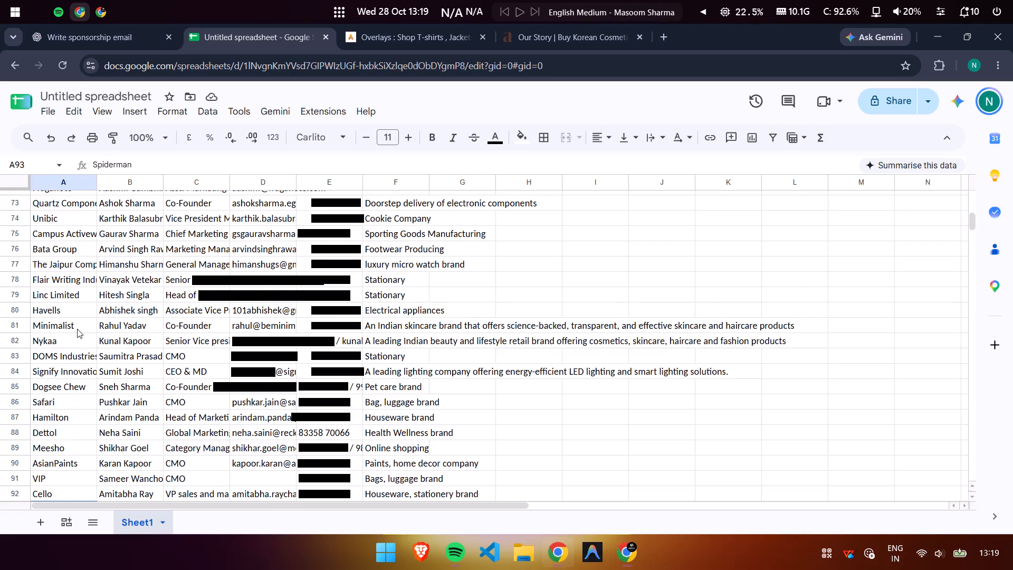
{"action": "scroll", "coordinate": [55, 350], "scroll_direction": "up", "scroll_amount": 1}
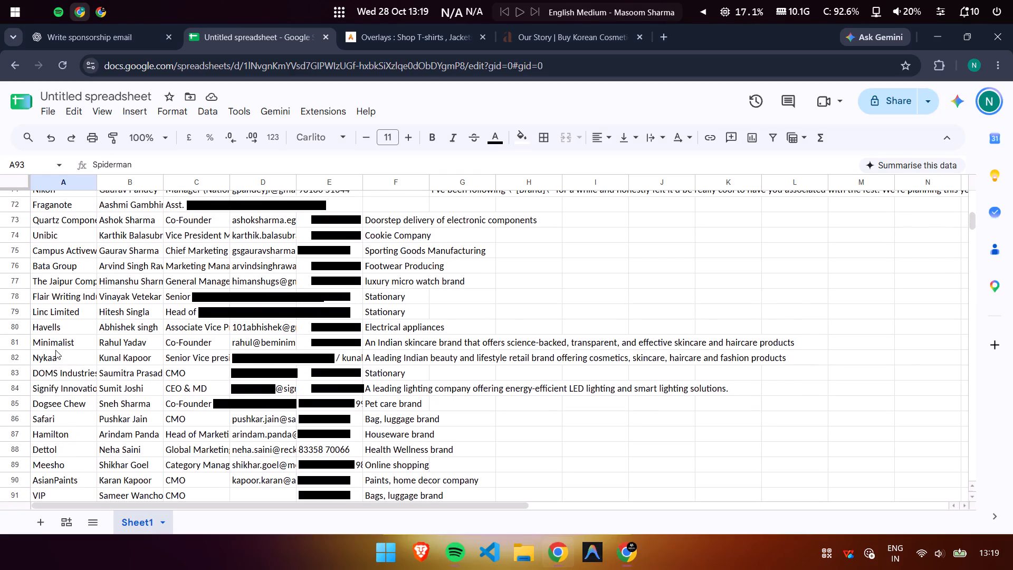
Check the Campus Activewear and Quartz Components entries and the brand rows above them, up to the header row.
{"action": "left_click", "coordinate": [91, 259]}
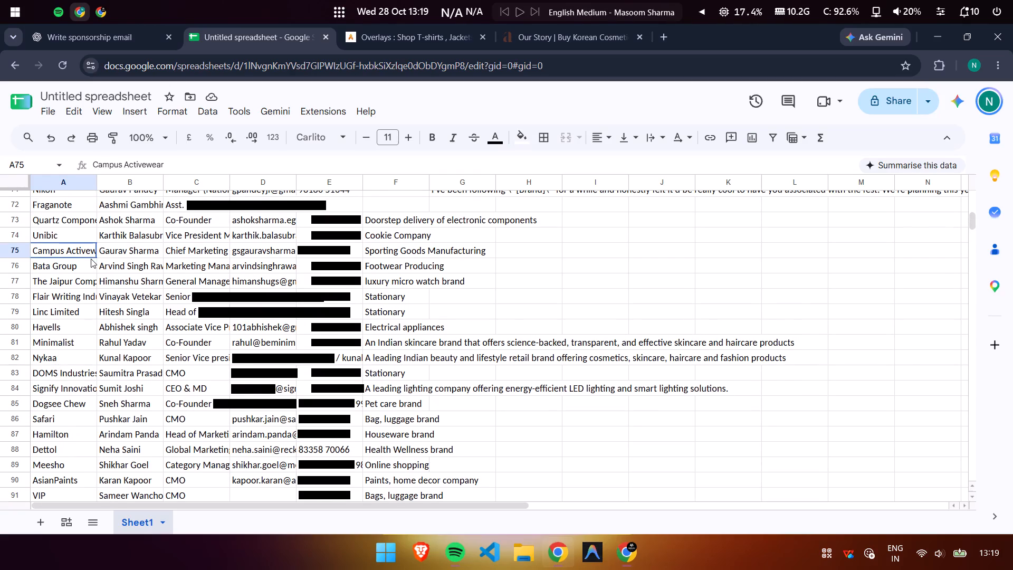
{"action": "scroll", "coordinate": [339, 293], "scroll_direction": "up", "scroll_amount": 1}
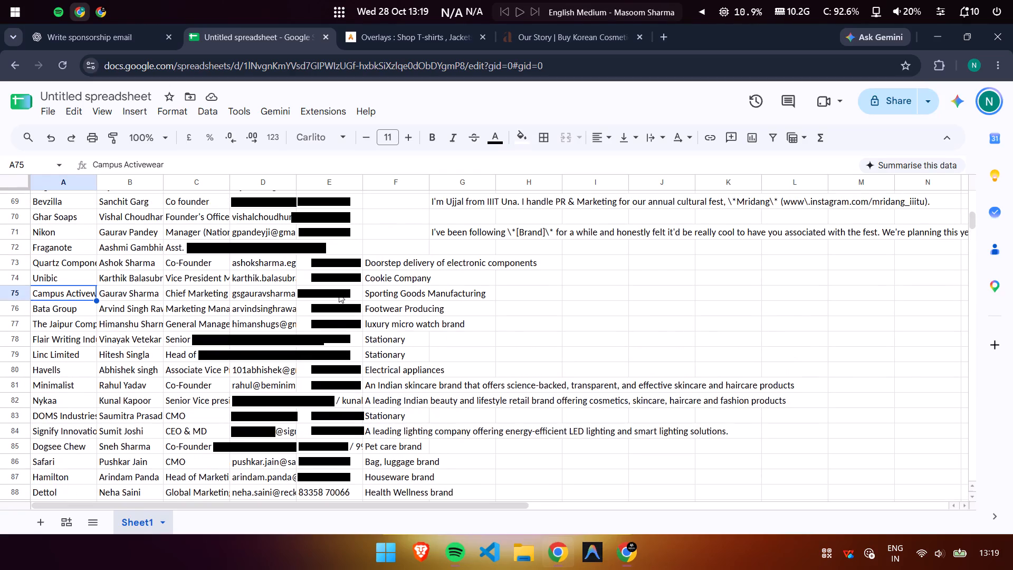
{"action": "scroll", "coordinate": [274, 297], "scroll_direction": "up", "scroll_amount": 1}
{"action": "scroll", "coordinate": [274, 297], "scroll_direction": "right", "scroll_amount": 1}
{"action": "scroll", "coordinate": [274, 297], "scroll_direction": "up", "scroll_amount": 1}
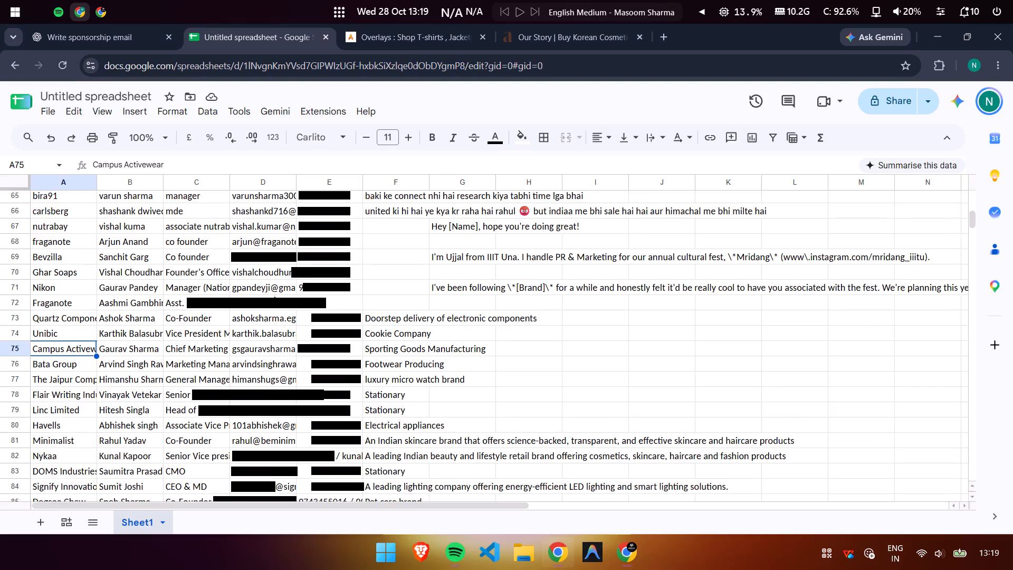
{"action": "scroll", "coordinate": [274, 297], "scroll_direction": "up", "scroll_amount": 1}
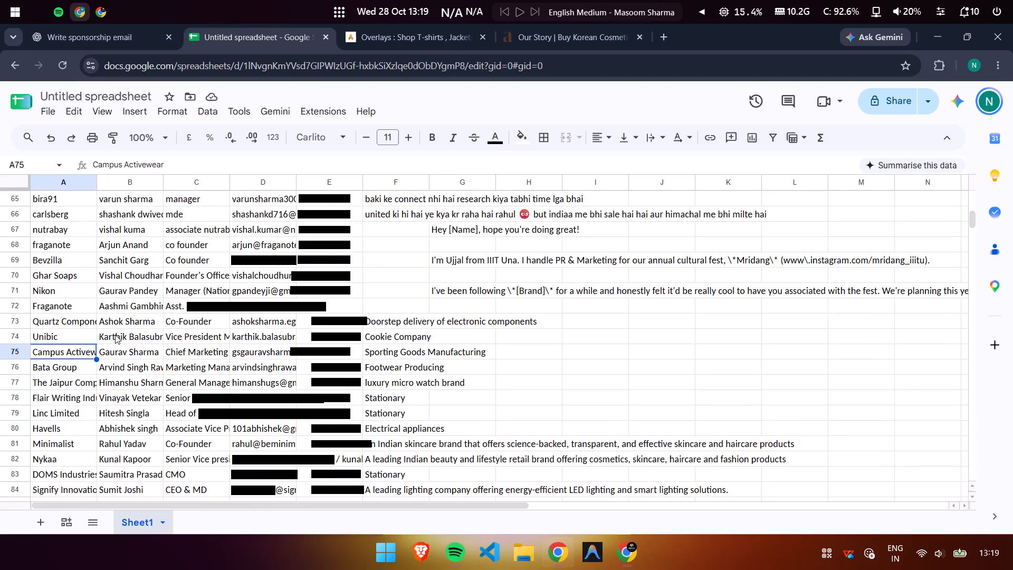
{"action": "left_click", "coordinate": [86, 320]}
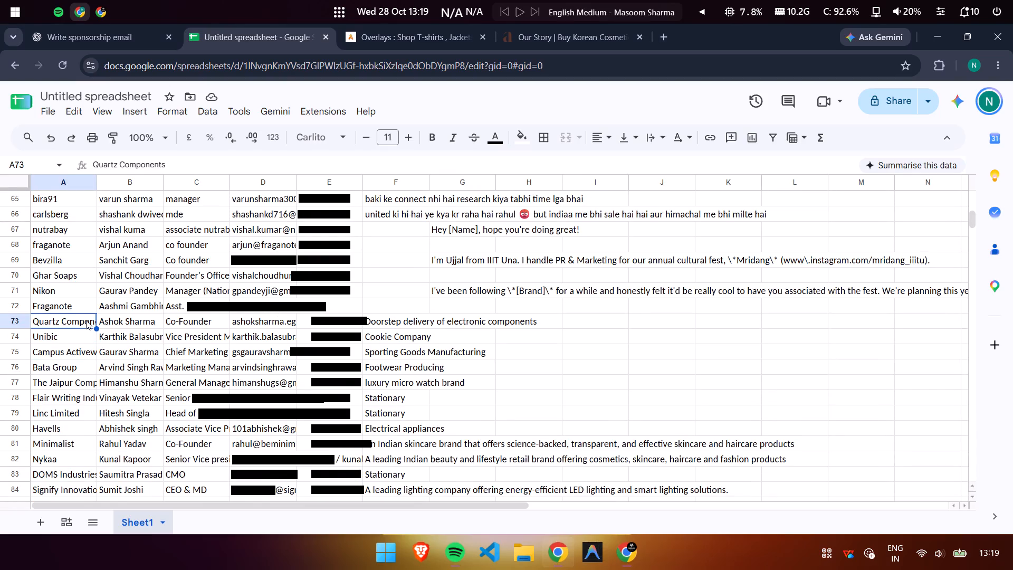
{"action": "scroll", "coordinate": [203, 354], "scroll_direction": "up", "scroll_amount": 6}
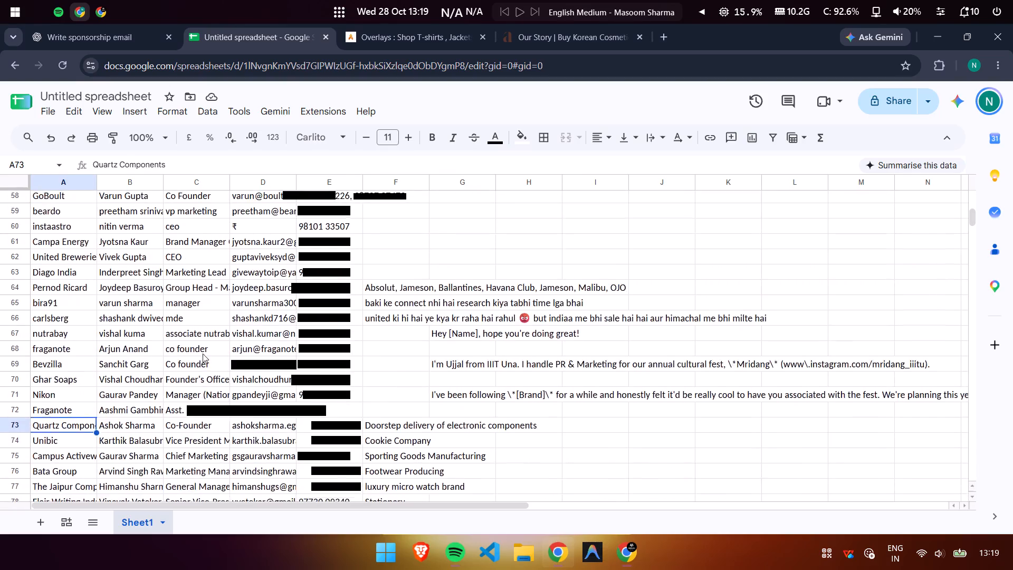
{"action": "scroll", "coordinate": [203, 354], "scroll_direction": "up", "scroll_amount": 4}
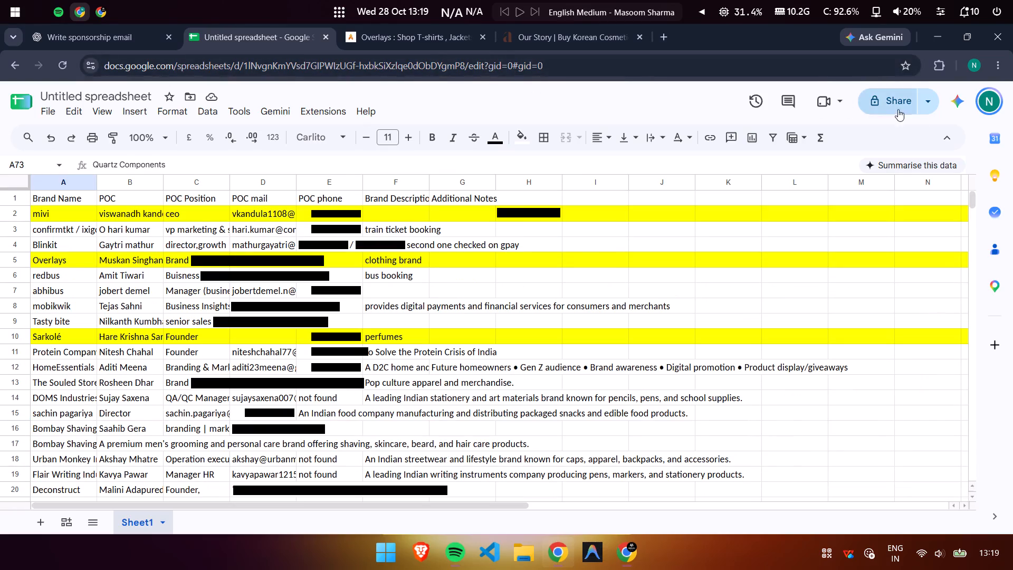
Start sharing the spreadsheet and name it MERAKI-2027.
{"action": "left_click", "coordinate": [901, 104]}
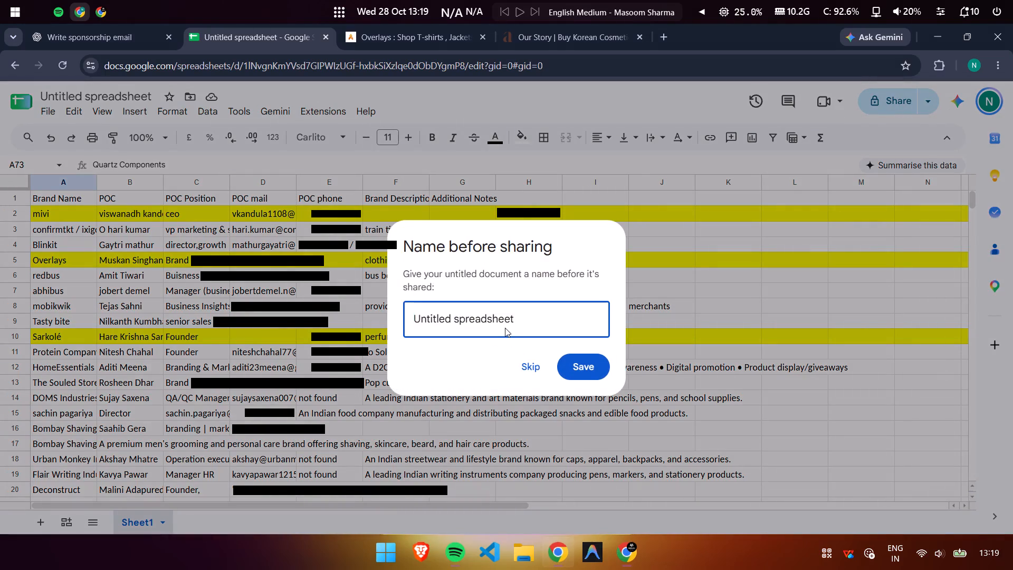
{"action": "type", "text": "MERAKI"}
{"action": "key", "text": "BackSpace"}
{"action": "key", "text": "Delete"}
{"action": "key", "text": "BackSpace"}
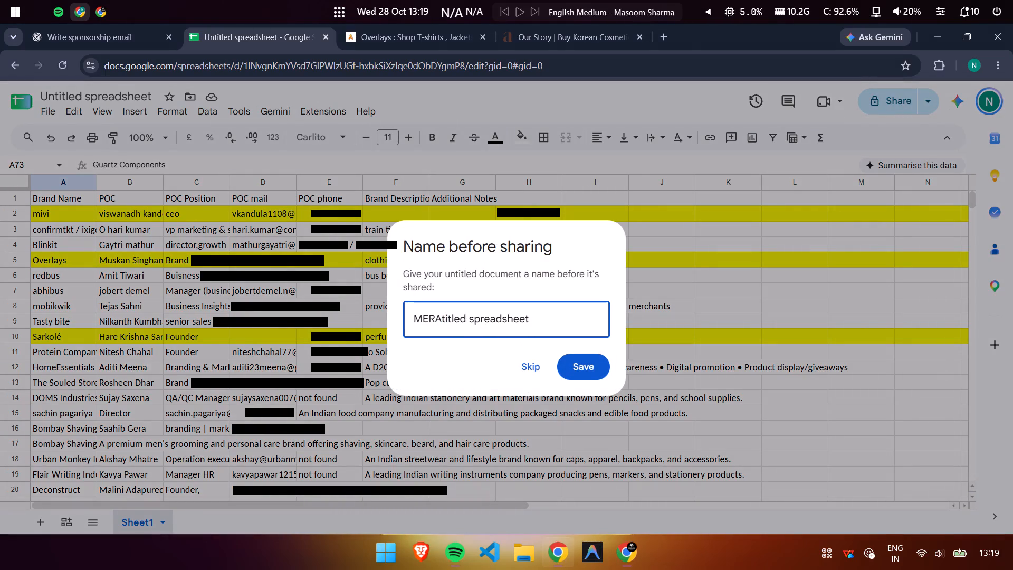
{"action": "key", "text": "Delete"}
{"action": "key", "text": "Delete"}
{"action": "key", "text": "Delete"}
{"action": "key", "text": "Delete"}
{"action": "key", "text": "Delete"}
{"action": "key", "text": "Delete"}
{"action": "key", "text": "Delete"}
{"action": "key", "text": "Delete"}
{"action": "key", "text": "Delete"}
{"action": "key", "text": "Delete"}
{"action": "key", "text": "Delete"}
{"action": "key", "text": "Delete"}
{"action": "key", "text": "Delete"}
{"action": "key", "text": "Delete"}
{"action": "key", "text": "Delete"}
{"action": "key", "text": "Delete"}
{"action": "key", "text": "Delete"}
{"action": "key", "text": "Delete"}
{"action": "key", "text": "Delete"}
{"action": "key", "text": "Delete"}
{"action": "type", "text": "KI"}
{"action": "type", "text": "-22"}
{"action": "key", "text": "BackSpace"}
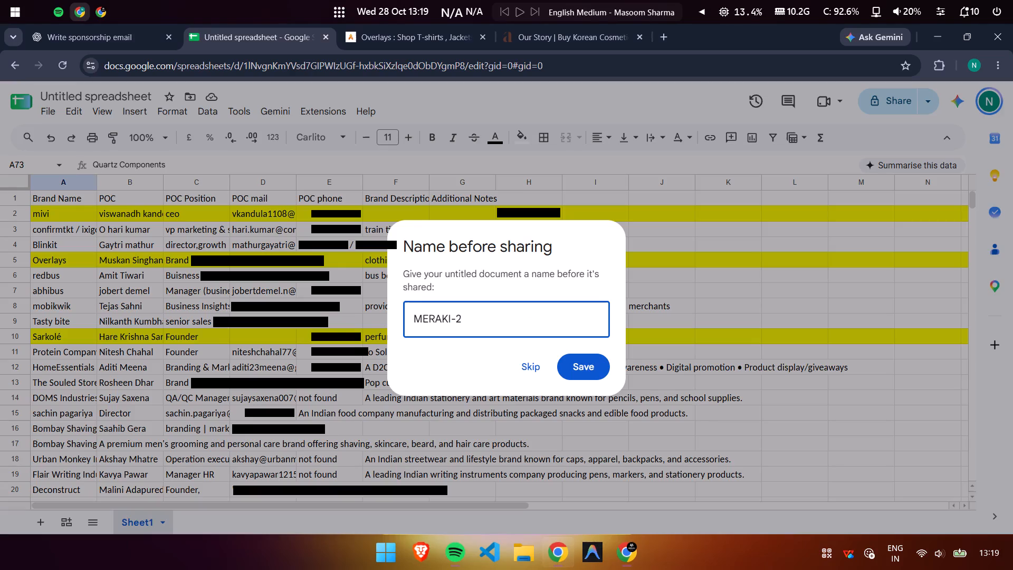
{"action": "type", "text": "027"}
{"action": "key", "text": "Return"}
Save the spreadsheet name, set general access to anyone with the link as Viewer, and copy the sharing link.
{"action": "left_click", "coordinate": [578, 379]}
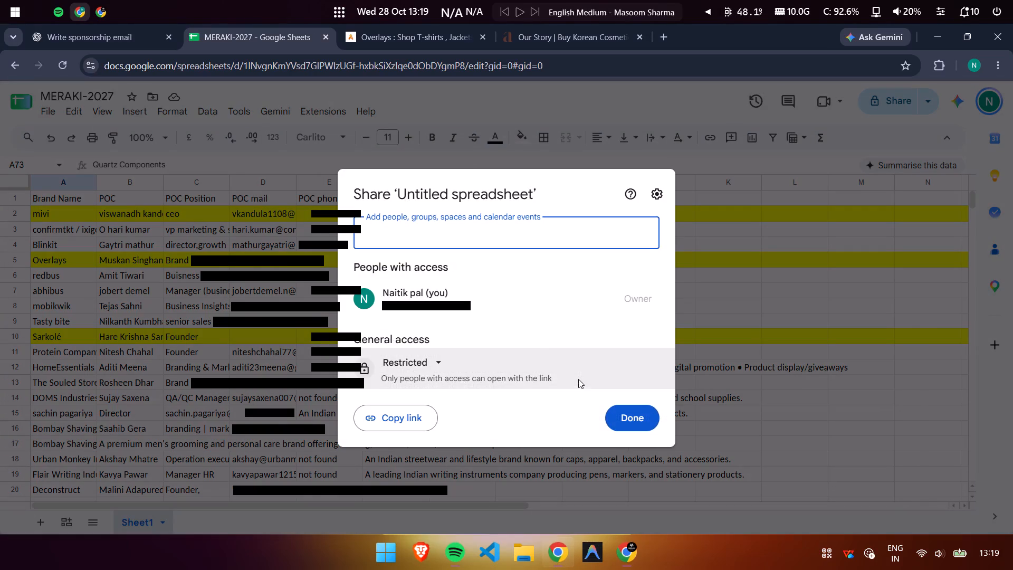
{"action": "left_click", "coordinate": [418, 358]}
{"action": "left_click", "coordinate": [423, 421]}
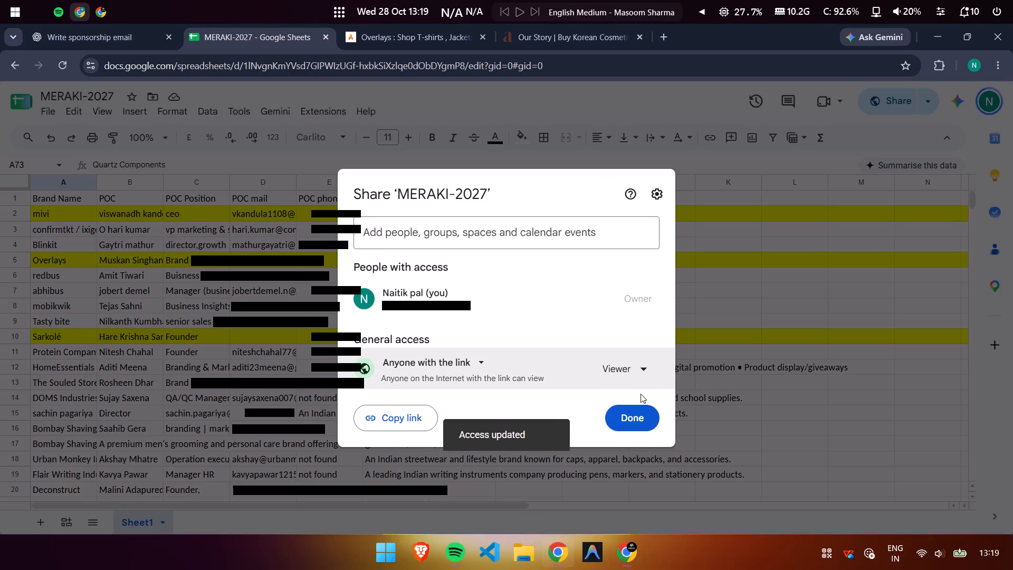
{"action": "left_click", "coordinate": [401, 415]}
{"action": "left_click", "coordinate": [635, 414]}
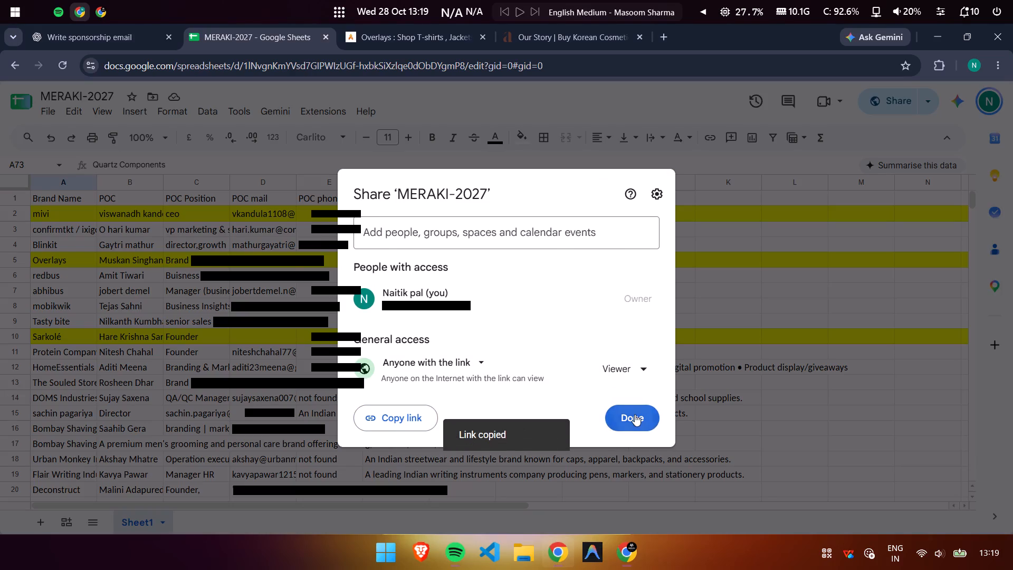
Switch to the other Chrome window.
{"action": "left_click", "coordinate": [546, 562]}
{"action": "left_click", "coordinate": [546, 562]}
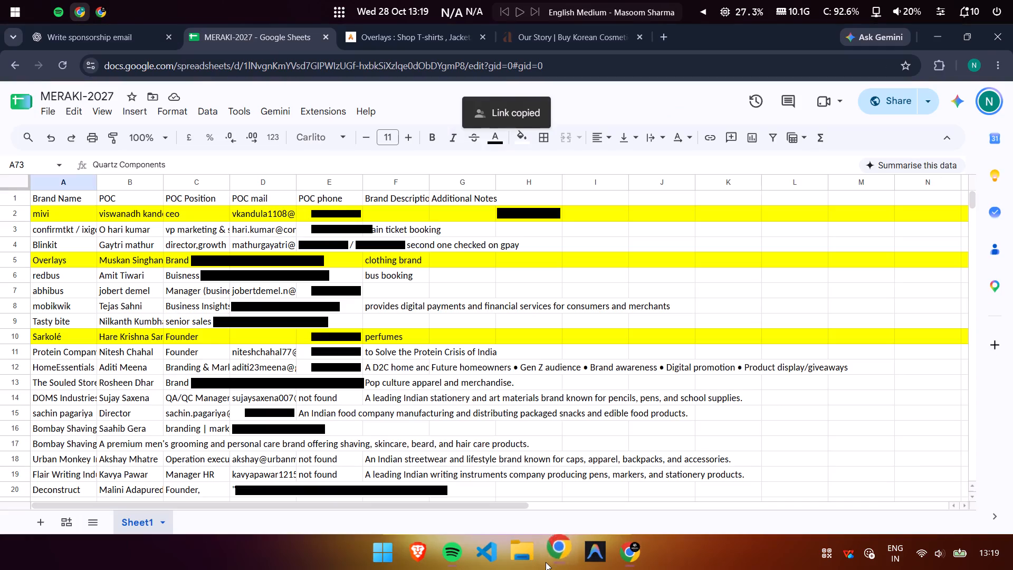
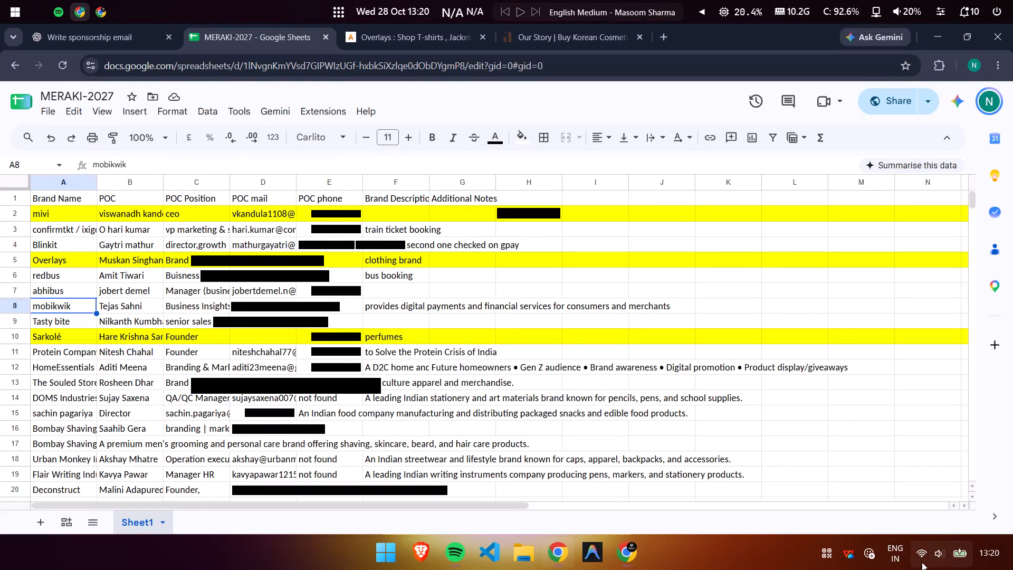
Connect the AirBass Earbuds to the computer over Bluetooth from the system's list of paired devices.
{"action": "left_click", "coordinate": [898, 295]}
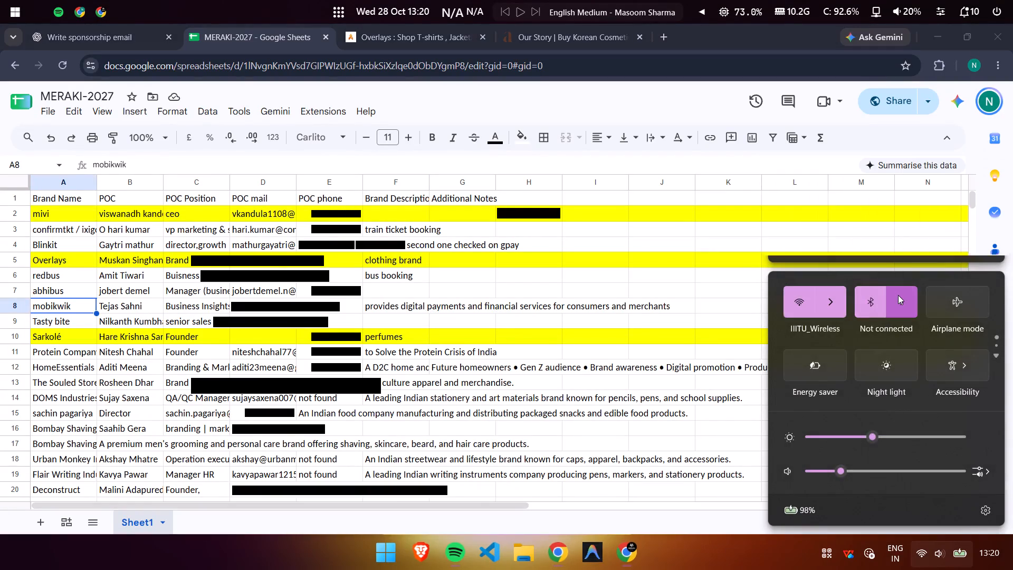
{"action": "left_click", "coordinate": [809, 378]}
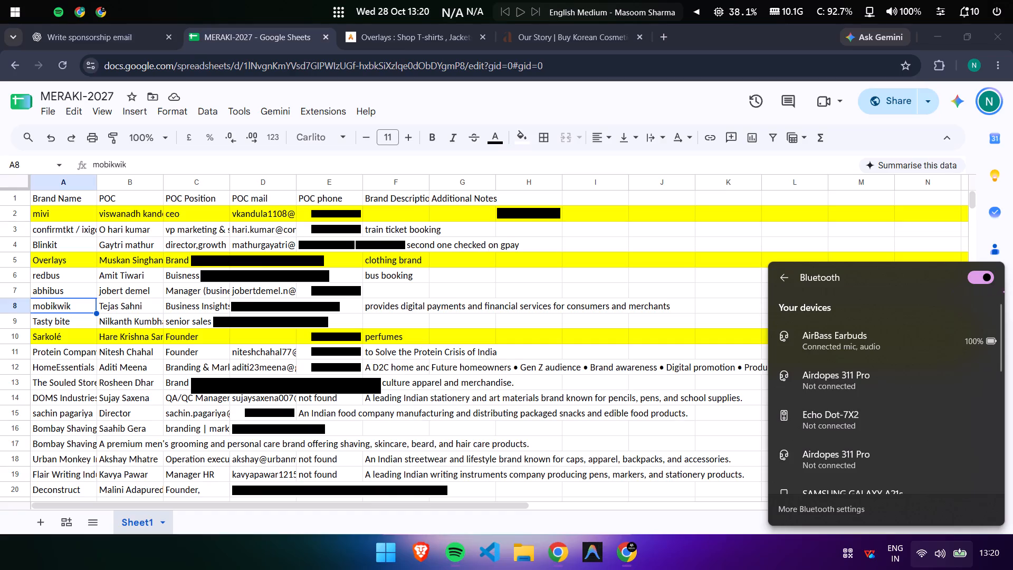
Resume playback of the track English Medium.
{"action": "left_click", "coordinate": [511, 8]}
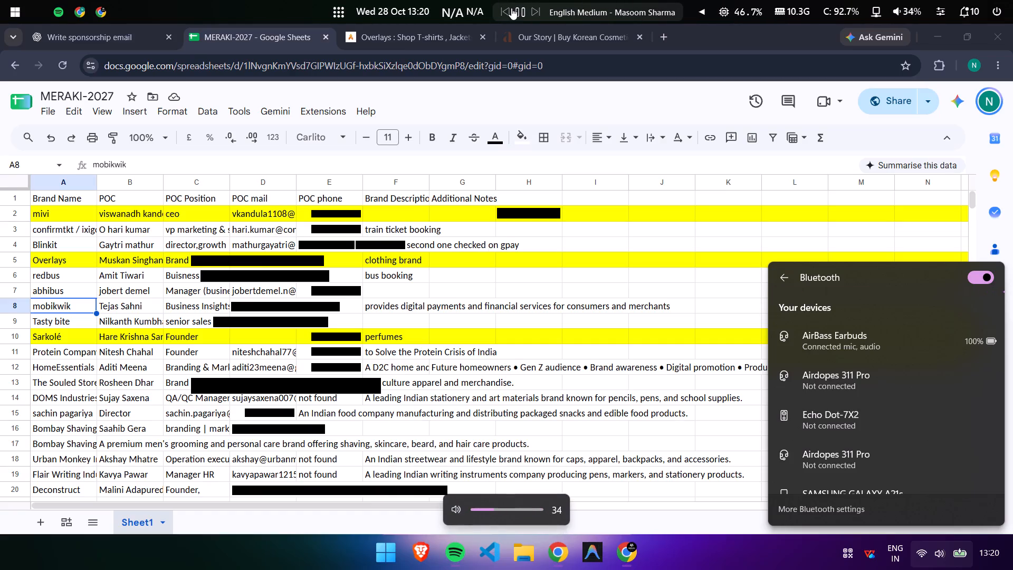
Highlight the whole Mivi row, row 52 of the brand contact list, with a yellow fill.
{"action": "left_click", "coordinate": [339, 222]}
{"action": "scroll", "coordinate": [312, 259], "scroll_direction": "down", "scroll_amount": 6}
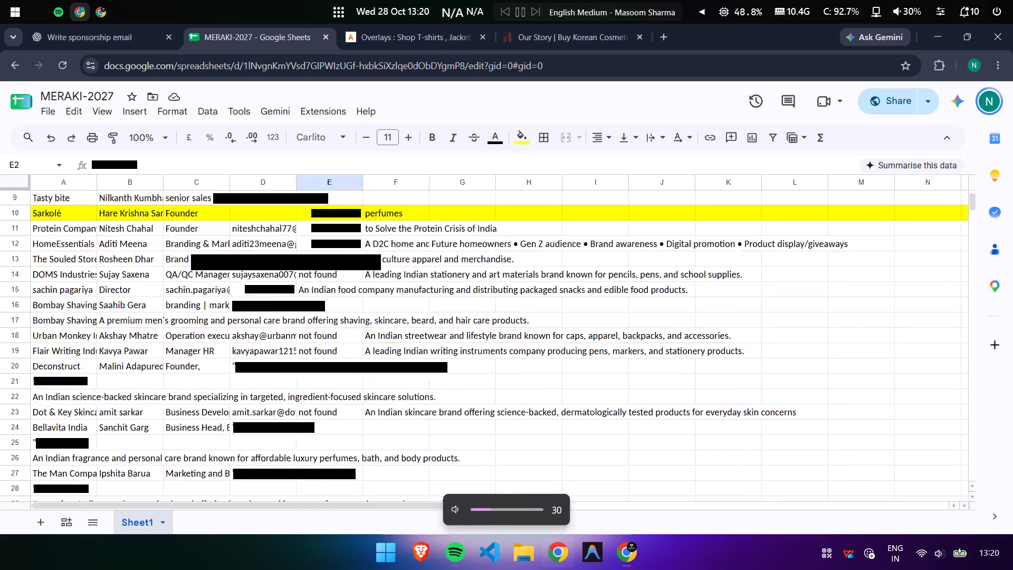
{"action": "scroll", "coordinate": [312, 259], "scroll_direction": "down", "scroll_amount": 2}
{"action": "scroll", "coordinate": [312, 259], "scroll_direction": "up", "scroll_amount": 3}
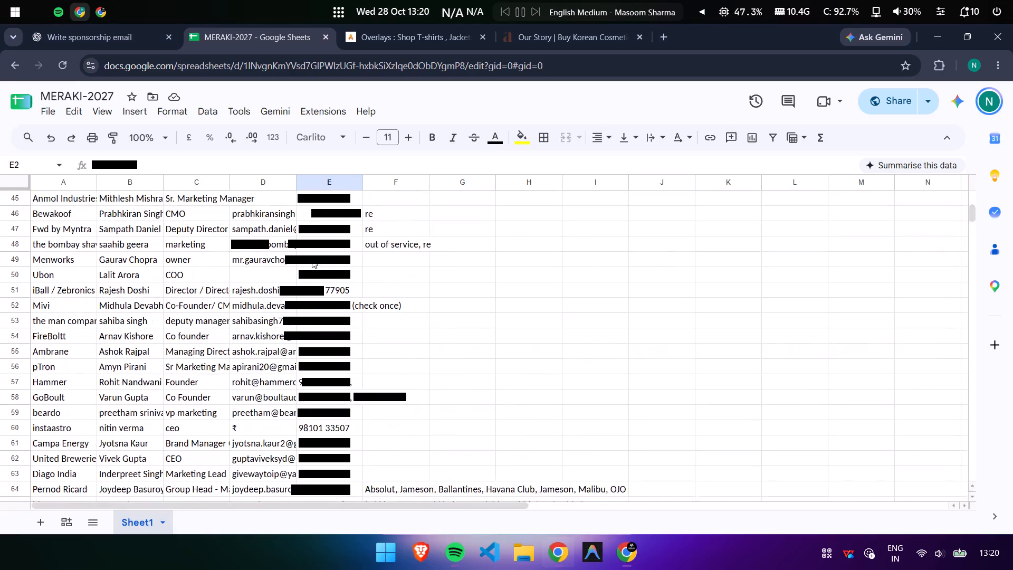
{"action": "scroll", "coordinate": [312, 259], "scroll_direction": "up", "scroll_amount": 1}
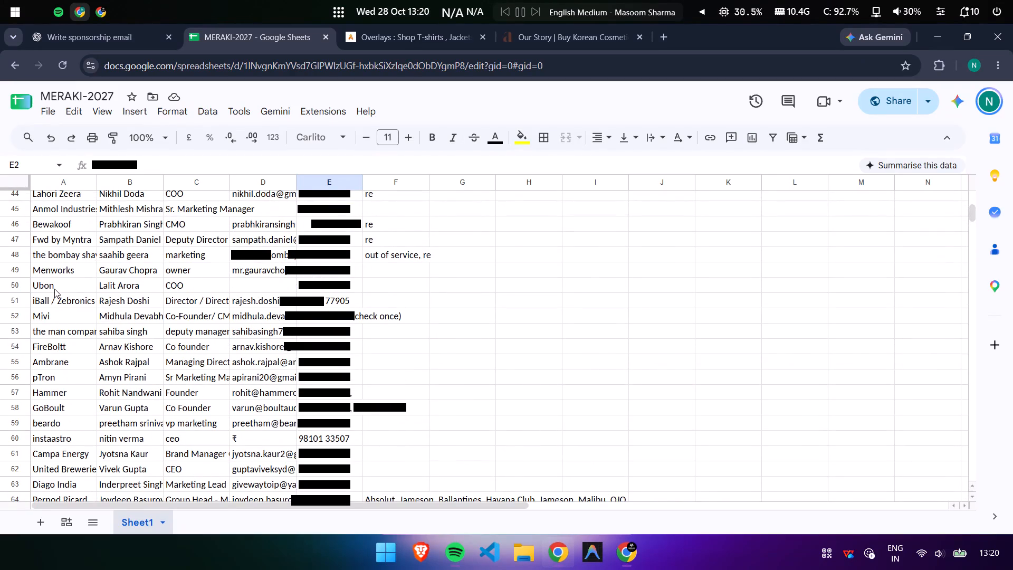
{"action": "left_click", "coordinate": [54, 289]}
{"action": "left_click", "coordinate": [50, 319]}
{"action": "left_click", "coordinate": [15, 316]}
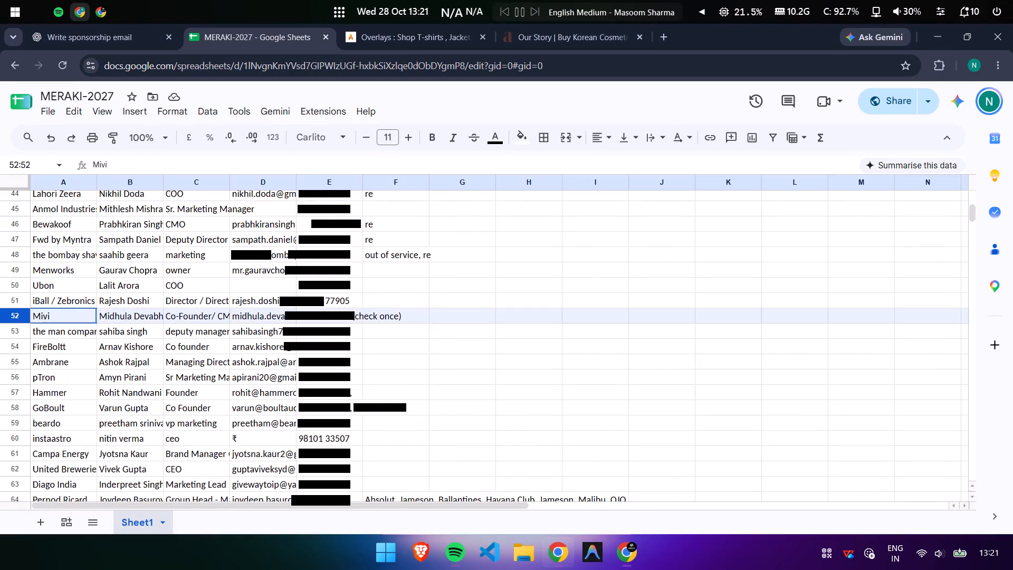
{"action": "left_click", "coordinate": [522, 141]}
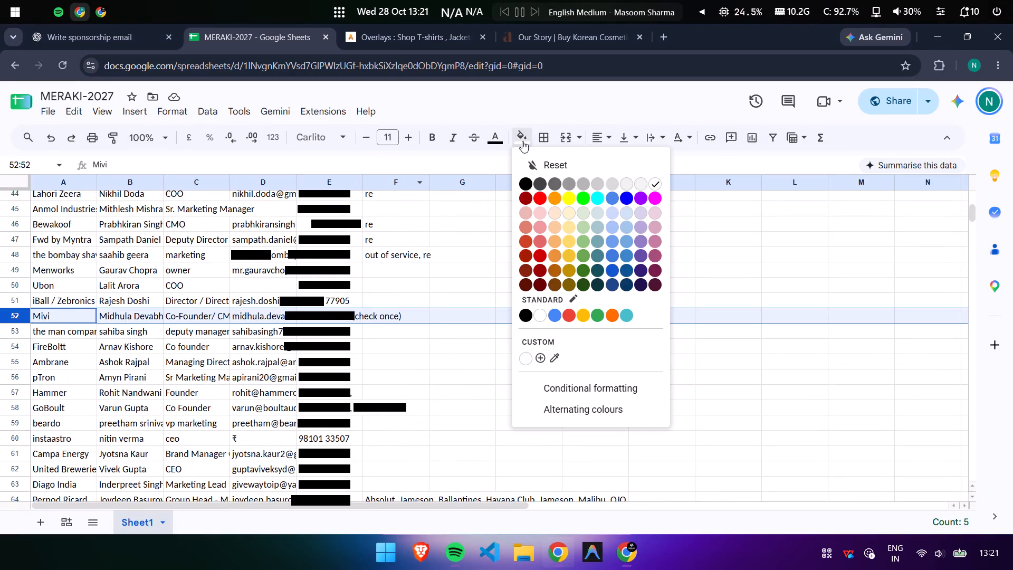
{"action": "left_click", "coordinate": [572, 201]}
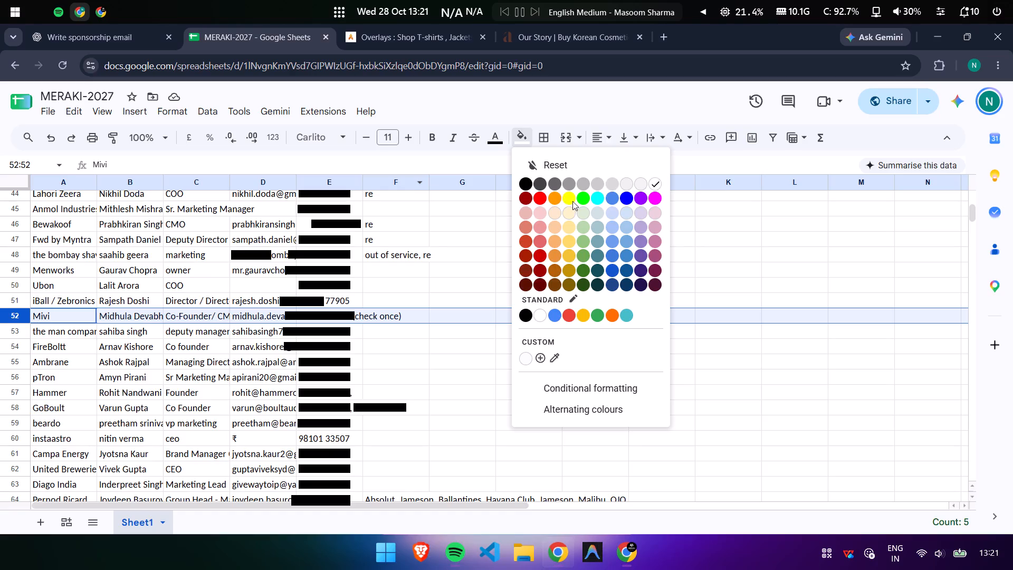
Review the brand entries from the header row down to row 55, checking Duke and OFF CULT for the next brand to contact.
{"action": "scroll", "coordinate": [431, 299], "scroll_direction": "up", "scroll_amount": 7}
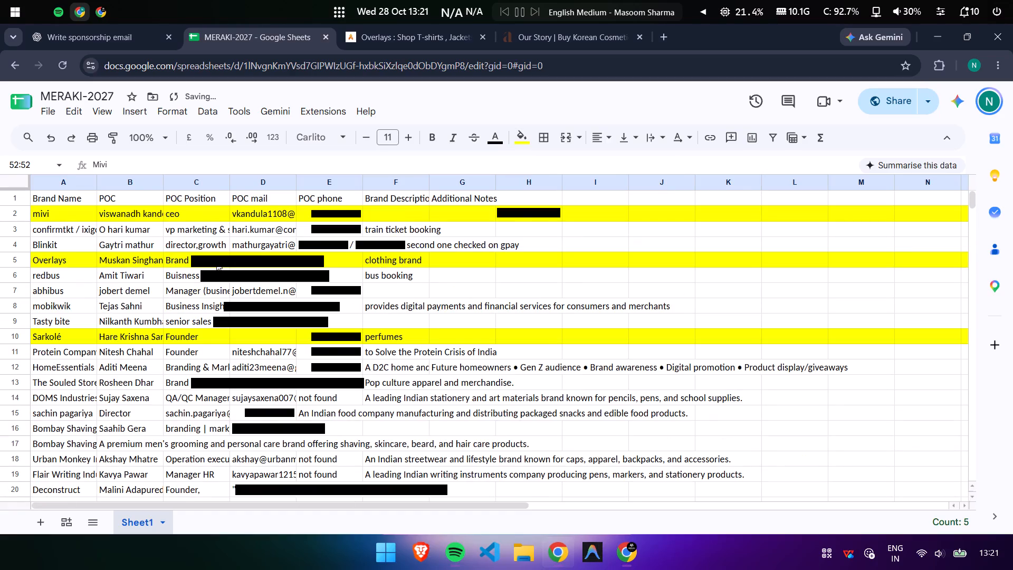
{"action": "scroll", "coordinate": [216, 262], "scroll_direction": "down", "scroll_amount": 3}
{"action": "scroll", "coordinate": [155, 313], "scroll_direction": "down", "scroll_amount": 1}
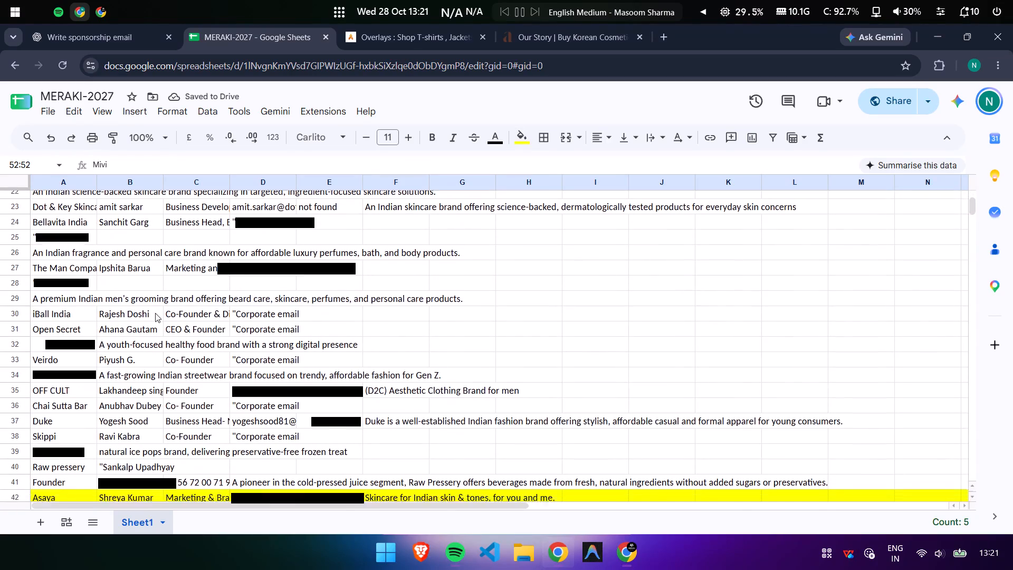
{"action": "scroll", "coordinate": [155, 313], "scroll_direction": "down", "scroll_amount": 2}
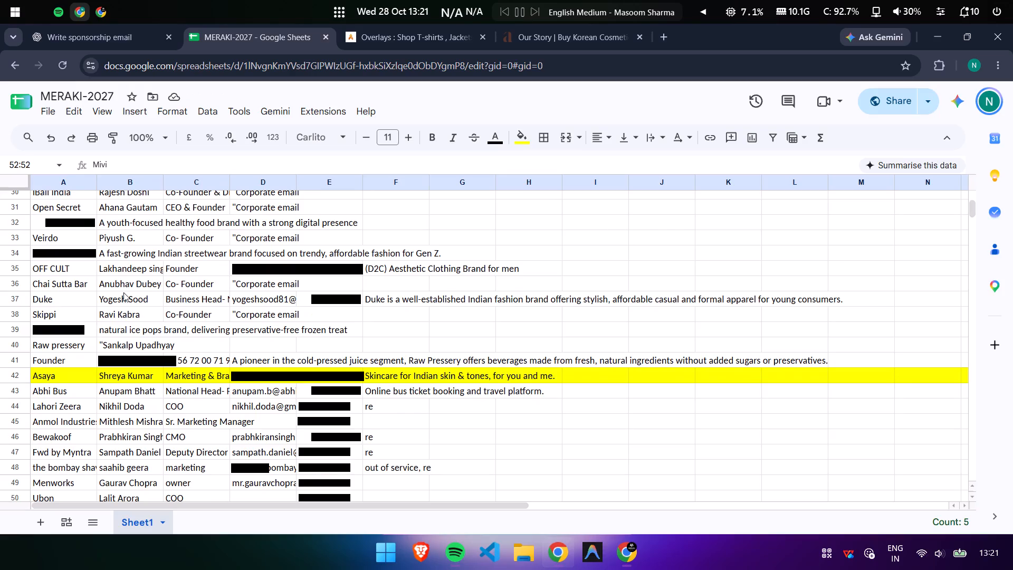
{"action": "left_click", "coordinate": [123, 292]}
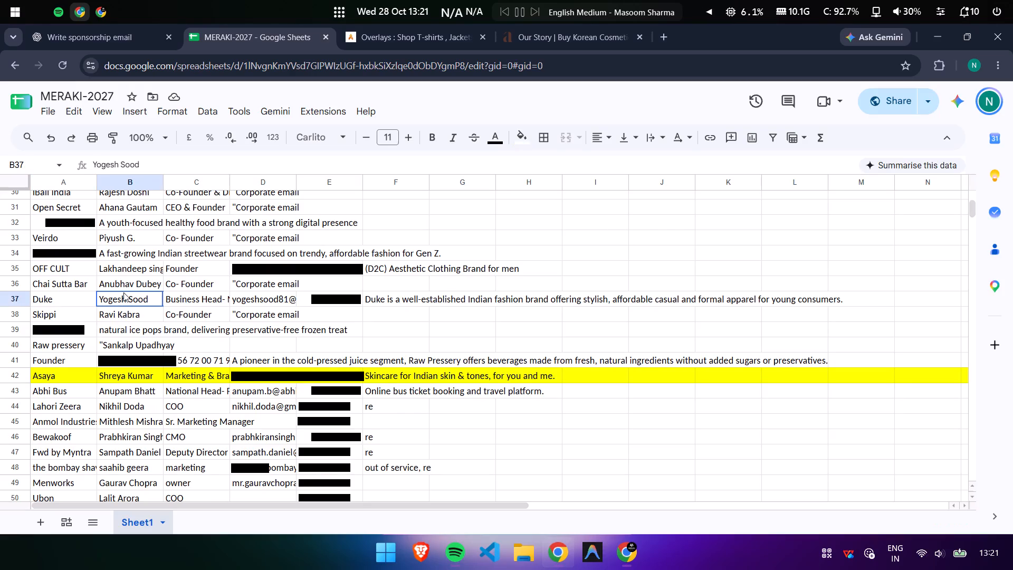
{"action": "left_click", "coordinate": [58, 270]}
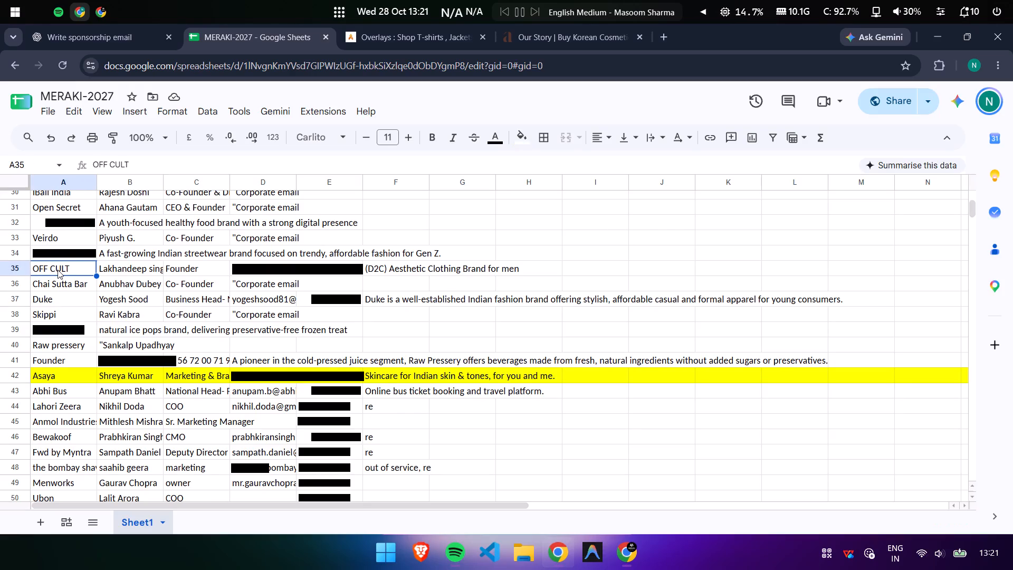
{"action": "scroll", "coordinate": [58, 270], "scroll_direction": "down", "scroll_amount": 2}
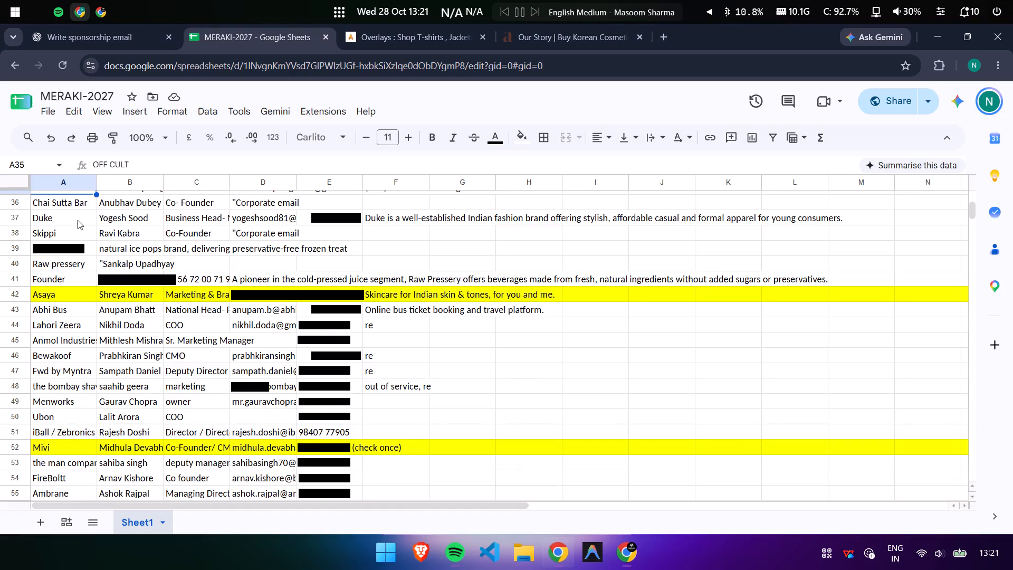
{"action": "scroll", "coordinate": [90, 229], "scroll_direction": "up", "scroll_amount": 2}
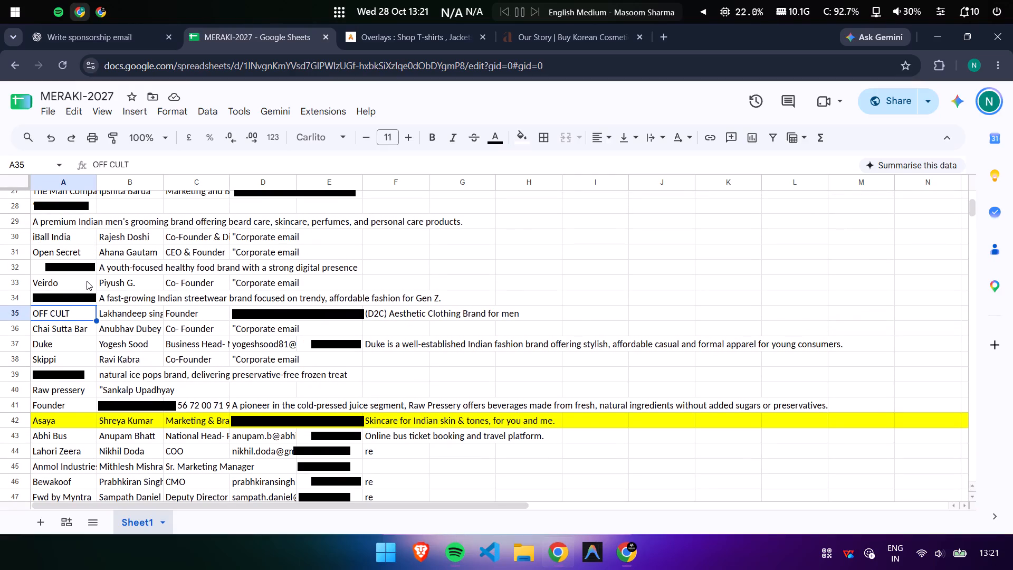
Pick the Veirdo entry in the brand list, search the web for veirdo in a new tab and open the brand's website.
{"action": "left_click", "coordinate": [80, 278]}
{"action": "left_click", "coordinate": [663, 31]}
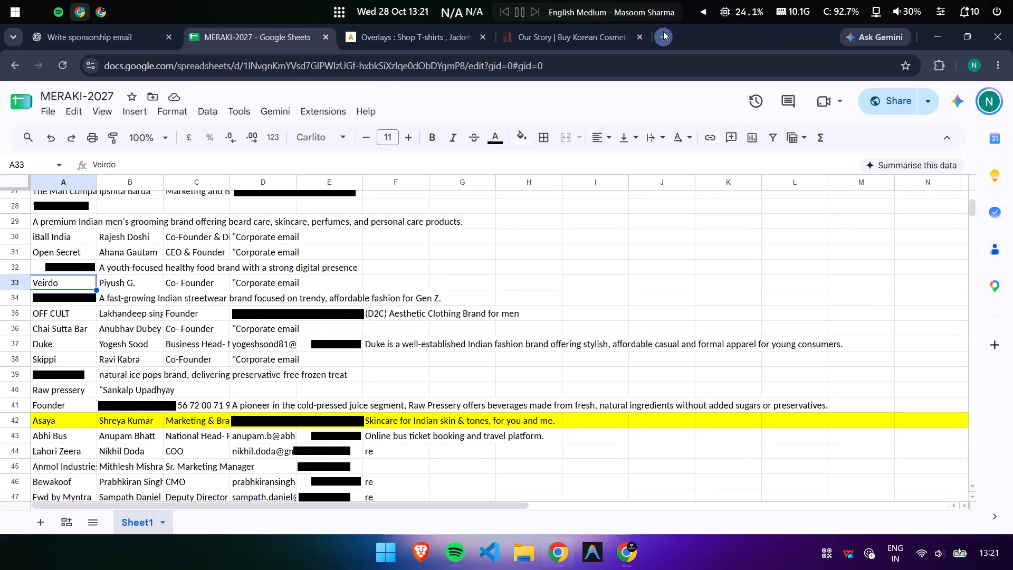
{"action": "type", "text": "veirdo"}
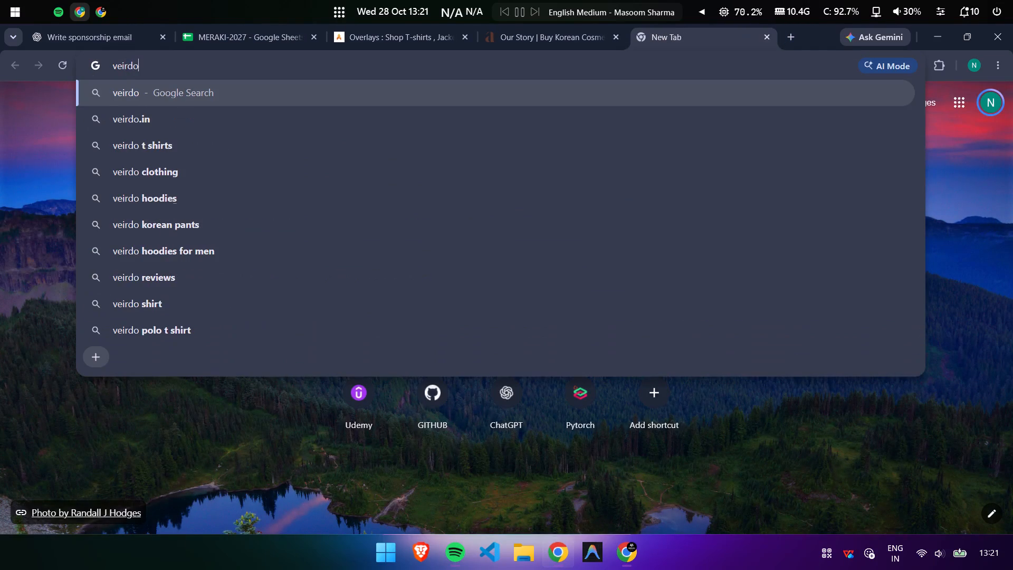
{"action": "key", "text": "Return"}
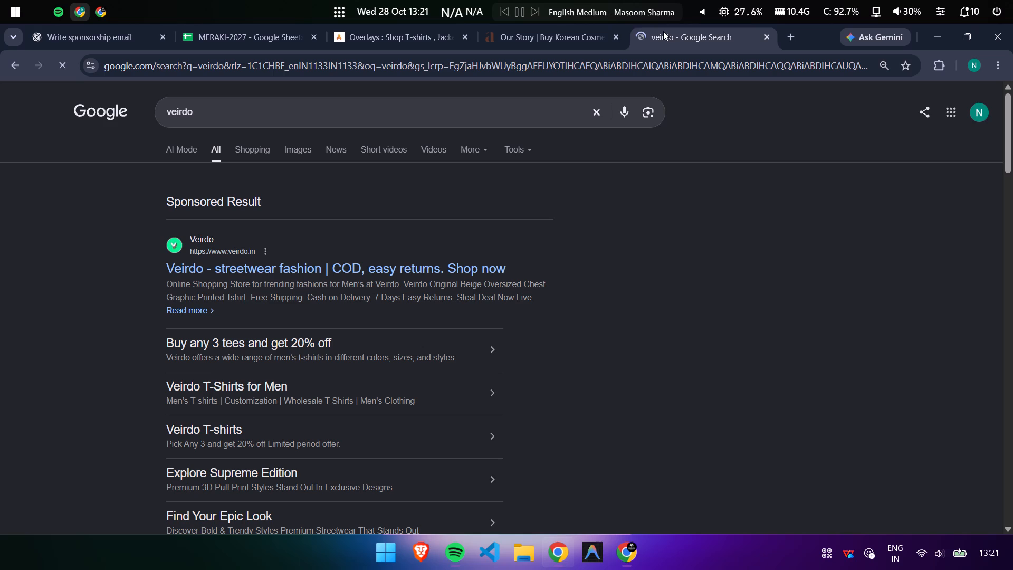
{"action": "left_click", "coordinate": [413, 268]}
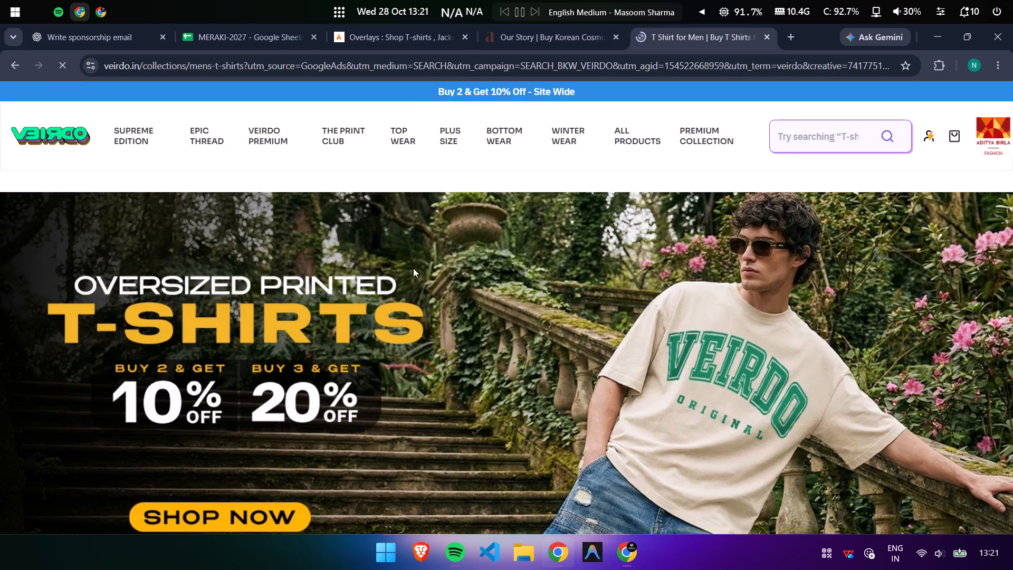
Open the About-Us page from the company links at the bottom of the Veirdo T-shirt collection page.
{"action": "scroll", "coordinate": [510, 341], "scroll_direction": "down", "scroll_amount": 6}
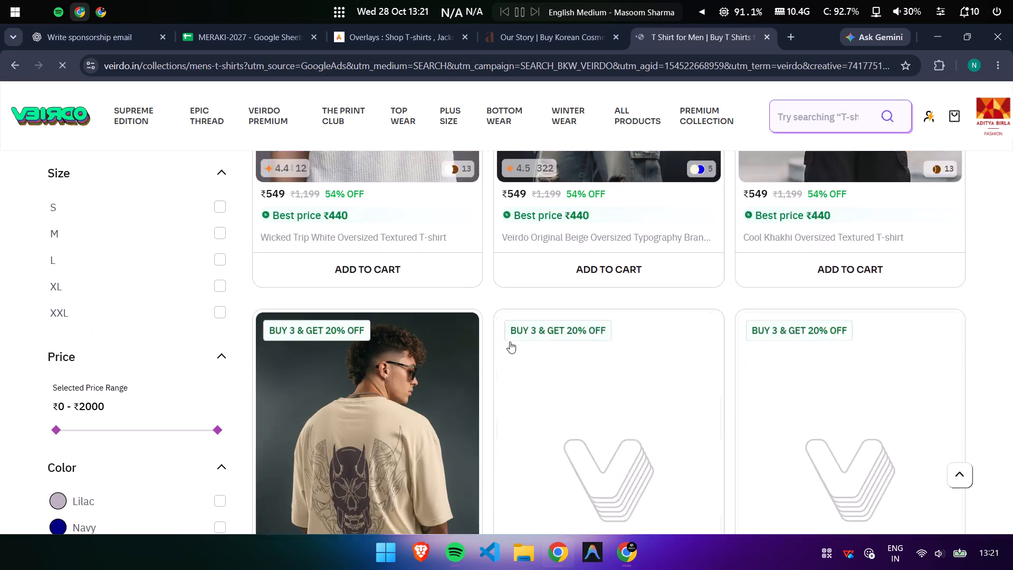
{"action": "scroll", "coordinate": [510, 341], "scroll_direction": "down", "scroll_amount": 11}
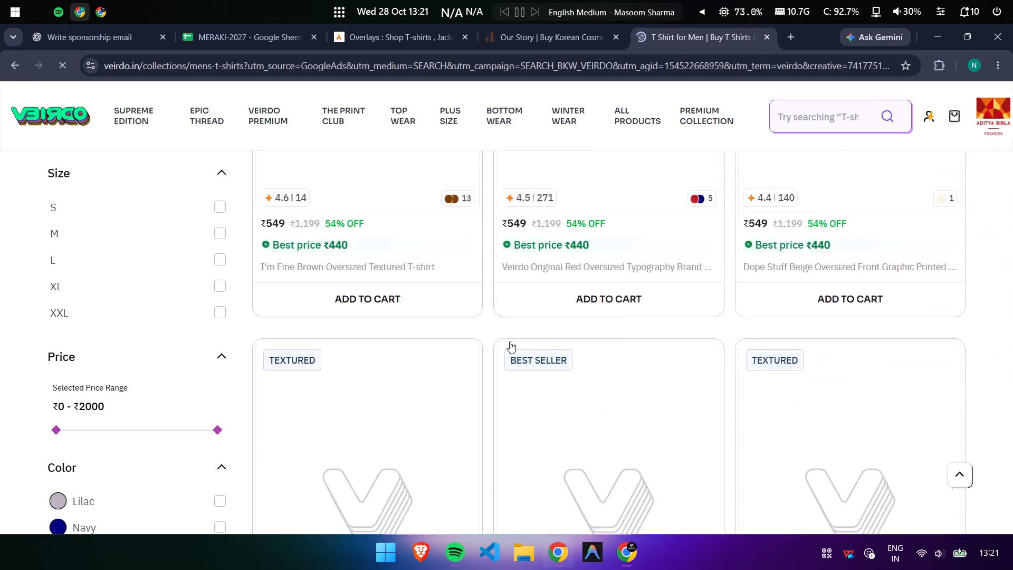
{"action": "scroll", "coordinate": [510, 341], "scroll_direction": "down", "scroll_amount": 16}
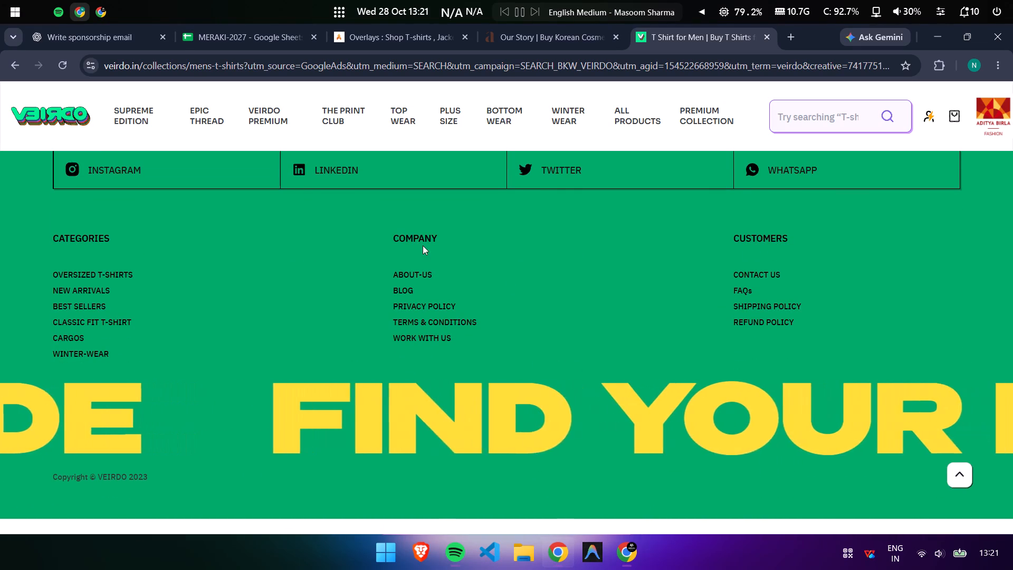
{"action": "left_click", "coordinate": [410, 278]}
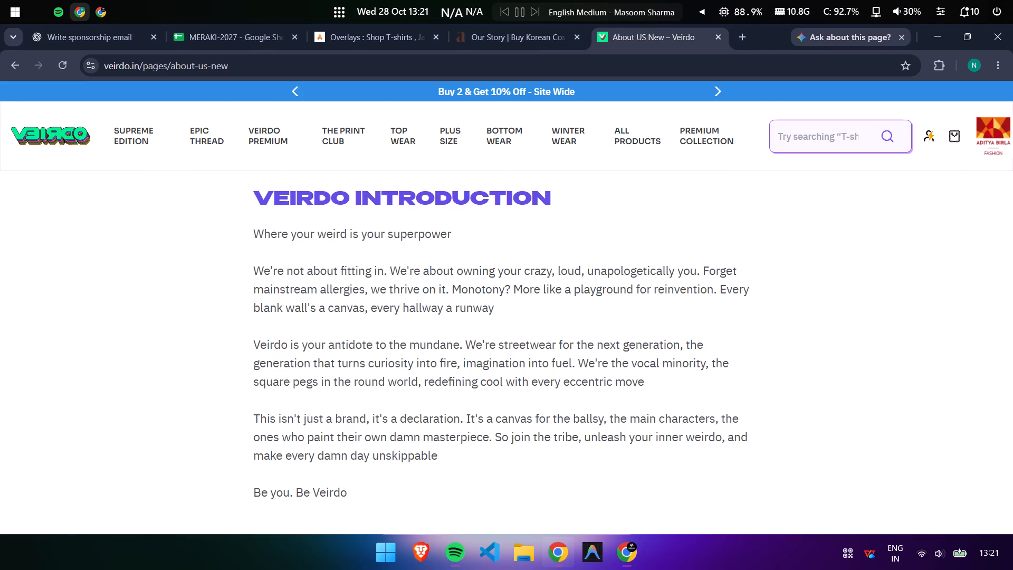
Read the Veirdo About Us page, covering the introduction, the motto and the Why Veirdo section.
{"action": "scroll", "coordinate": [390, 232], "scroll_direction": "down", "scroll_amount": 3}
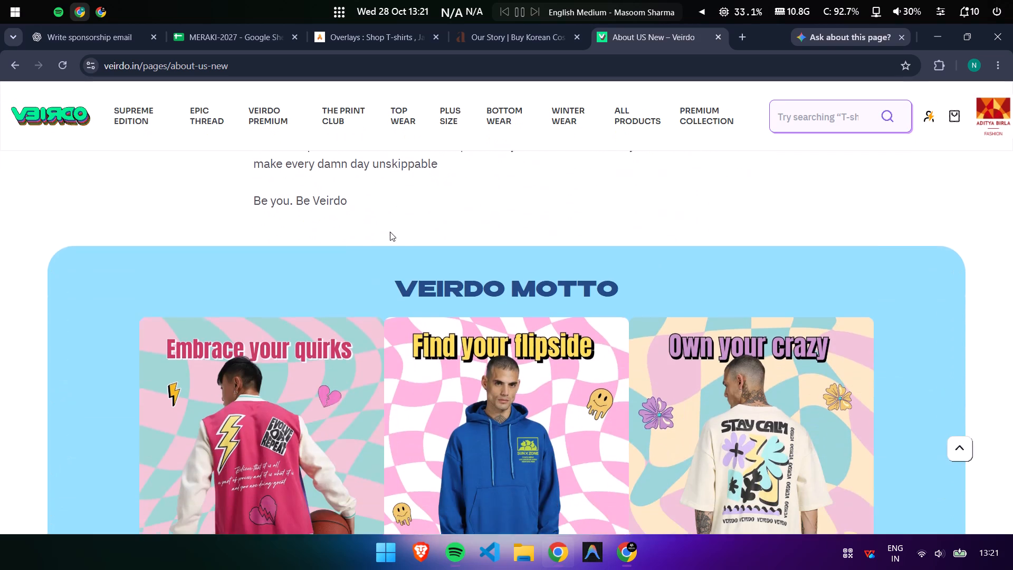
{"action": "scroll", "coordinate": [390, 232], "scroll_direction": "down", "scroll_amount": 2}
{"action": "scroll", "coordinate": [390, 232], "scroll_direction": "up", "scroll_amount": 1}
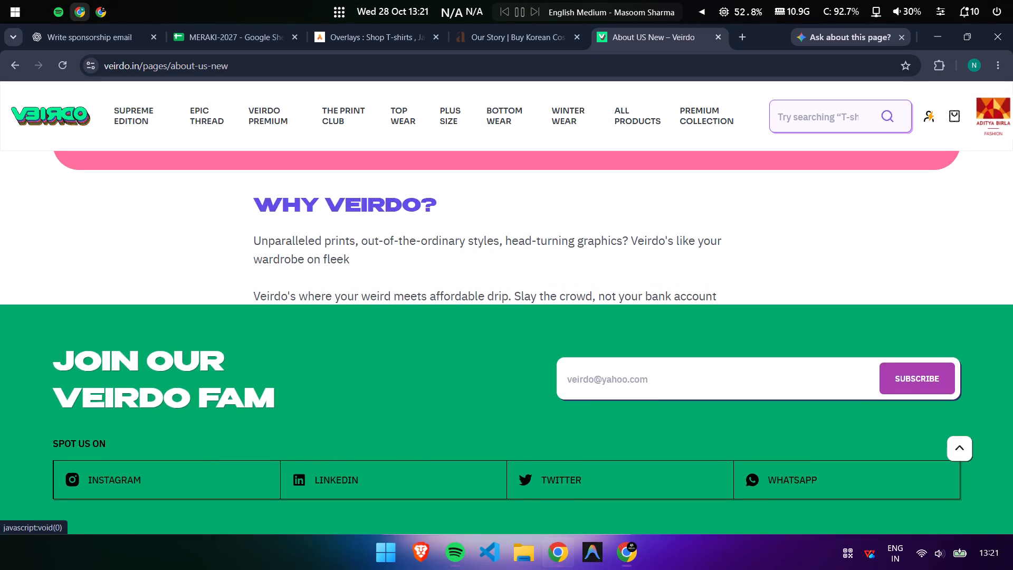
{"action": "scroll", "coordinate": [390, 232], "scroll_direction": "down", "scroll_amount": 8}
{"action": "scroll", "coordinate": [390, 232], "scroll_direction": "up", "scroll_amount": 9}
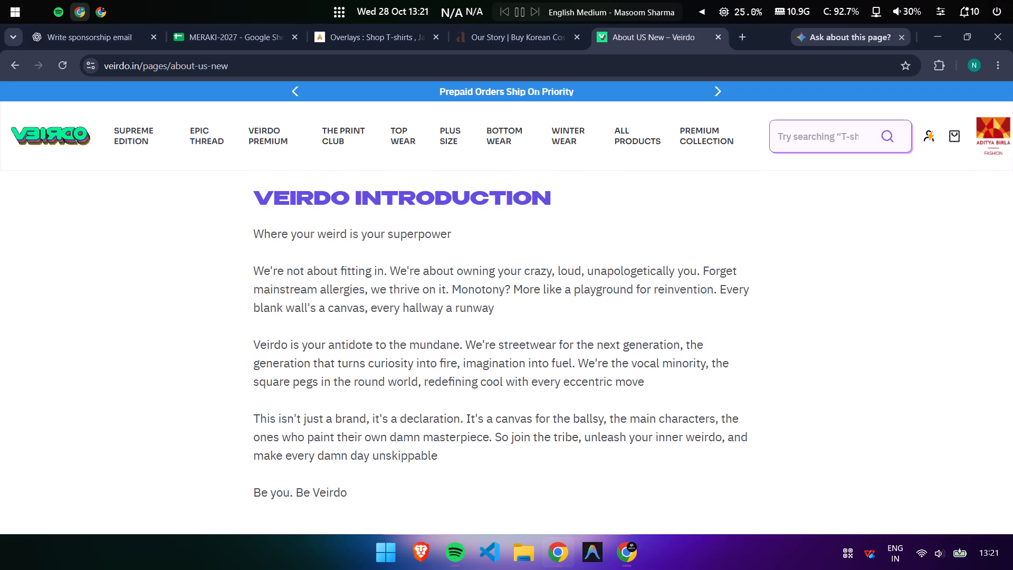
{"action": "scroll", "coordinate": [361, 261], "scroll_direction": "down", "scroll_amount": 2}
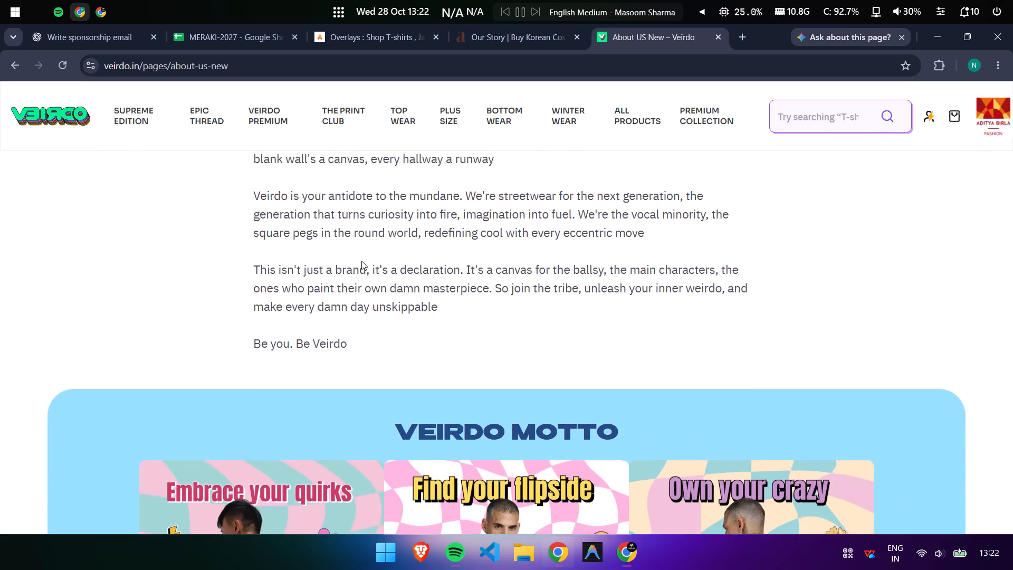
{"action": "scroll", "coordinate": [361, 261], "scroll_direction": "down", "scroll_amount": 1}
{"action": "scroll", "coordinate": [361, 261], "scroll_direction": "up", "scroll_amount": 4}
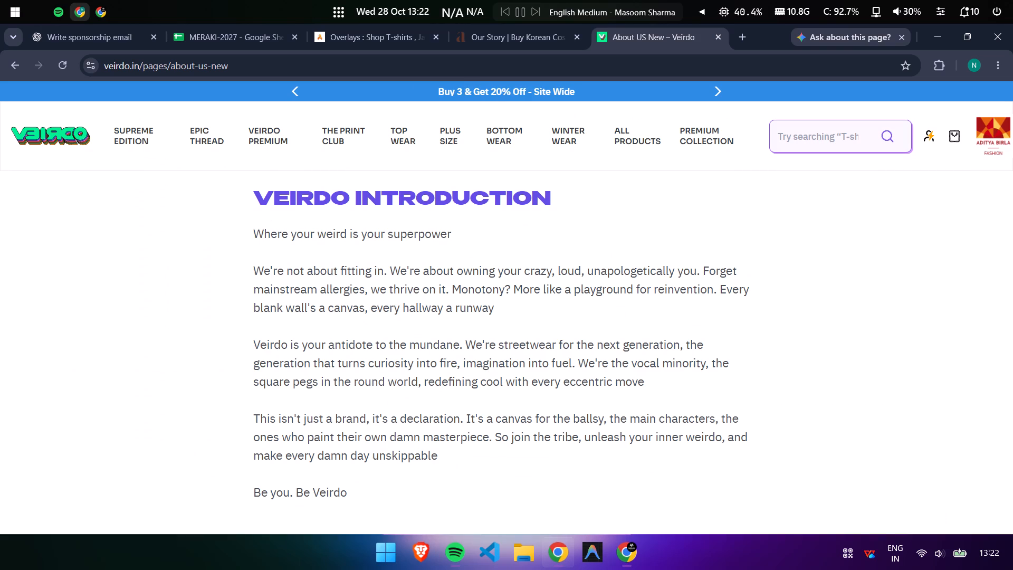
{"action": "left_click_drag", "start_coordinate": [251, 199], "coordinate": [369, 569]}
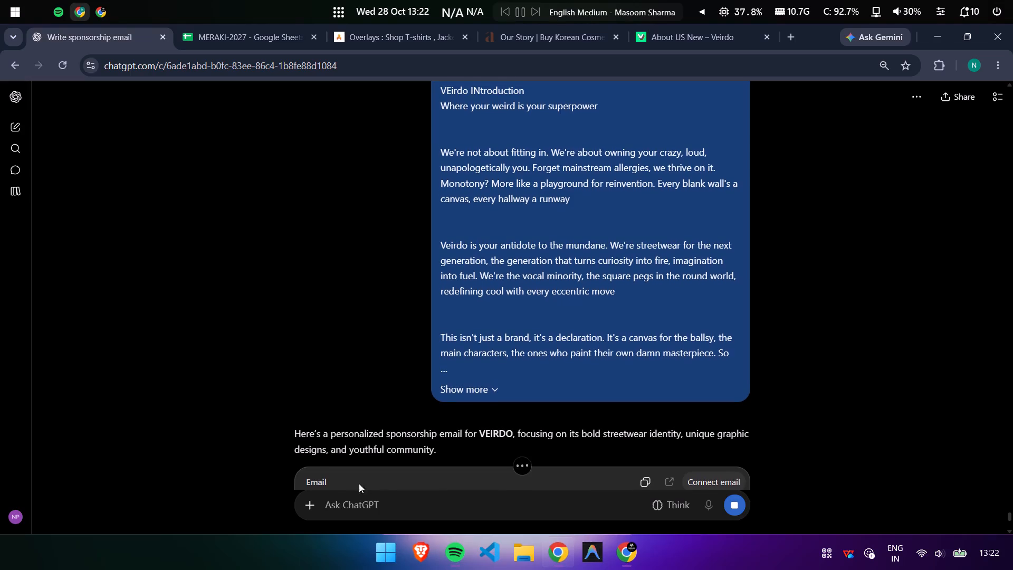
Review the generated VEIRDO sponsorship email through to its signature and copy the whole email.
{"action": "scroll", "coordinate": [333, 325], "scroll_direction": "down", "scroll_amount": 4}
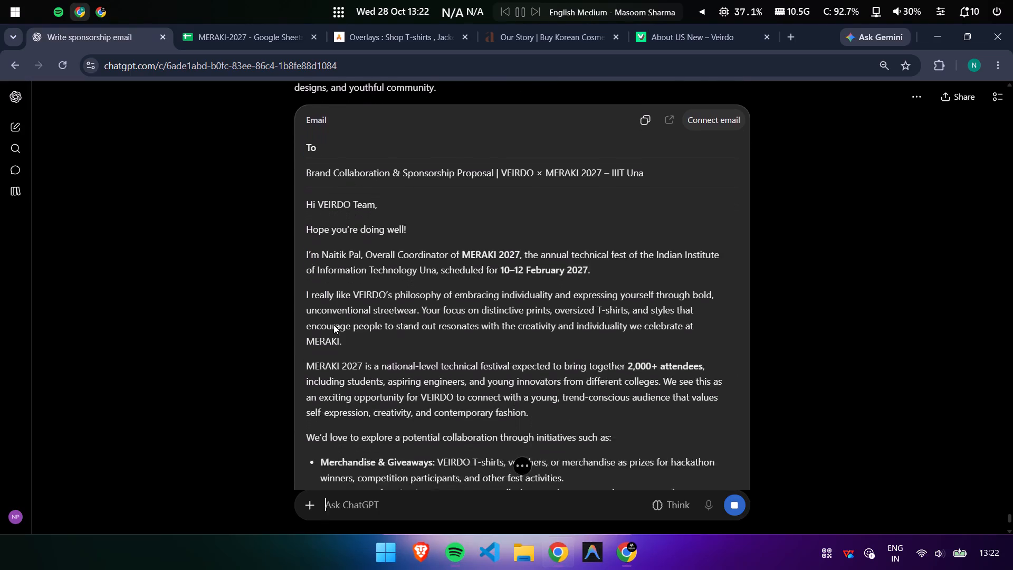
{"action": "scroll", "coordinate": [333, 325], "scroll_direction": "down", "scroll_amount": 3}
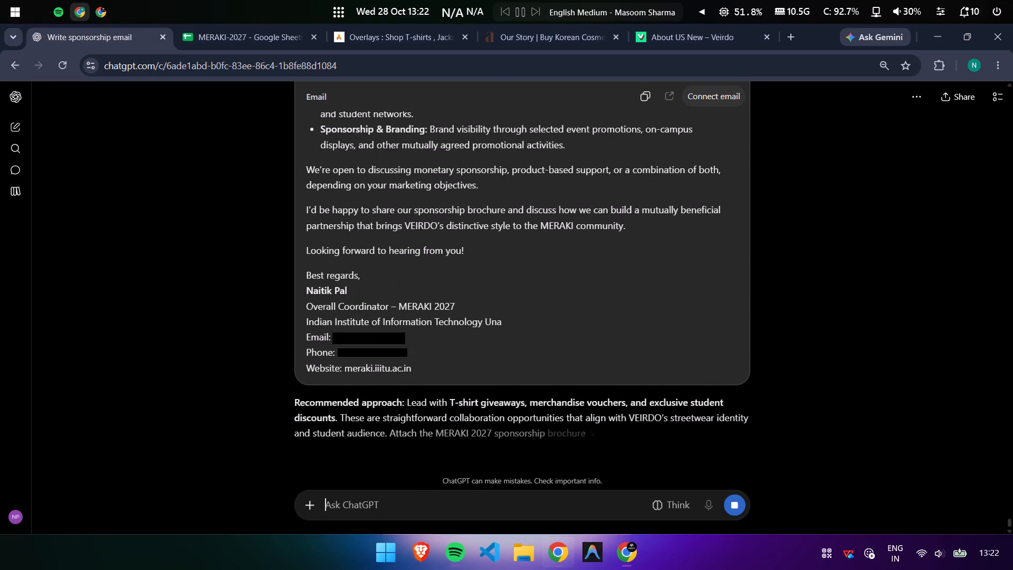
{"action": "scroll", "coordinate": [590, 190], "scroll_direction": "up", "scroll_amount": 1}
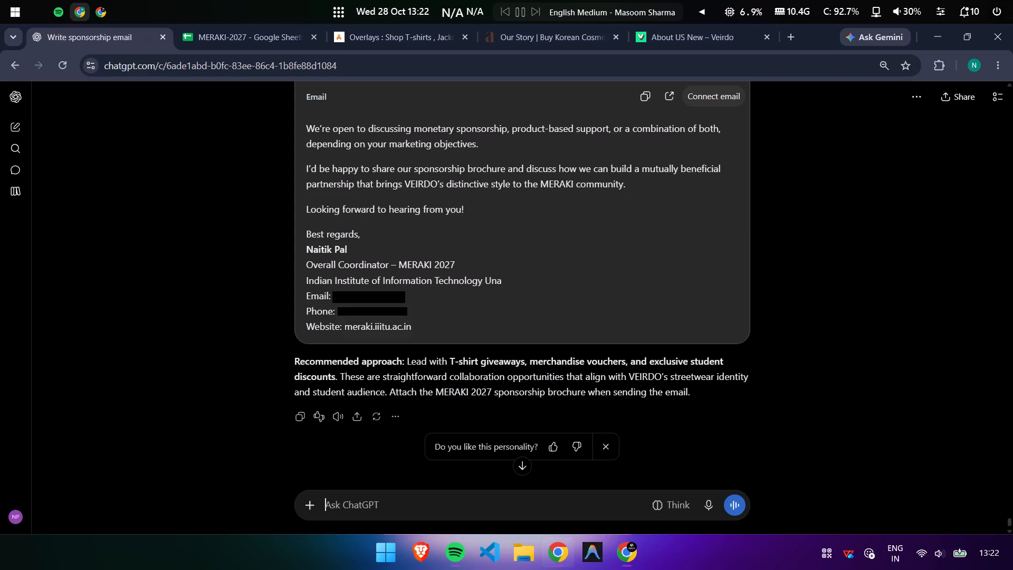
{"action": "scroll", "coordinate": [590, 190], "scroll_direction": "down", "scroll_amount": 2}
{"action": "scroll", "coordinate": [590, 190], "scroll_direction": "up", "scroll_amount": 1}
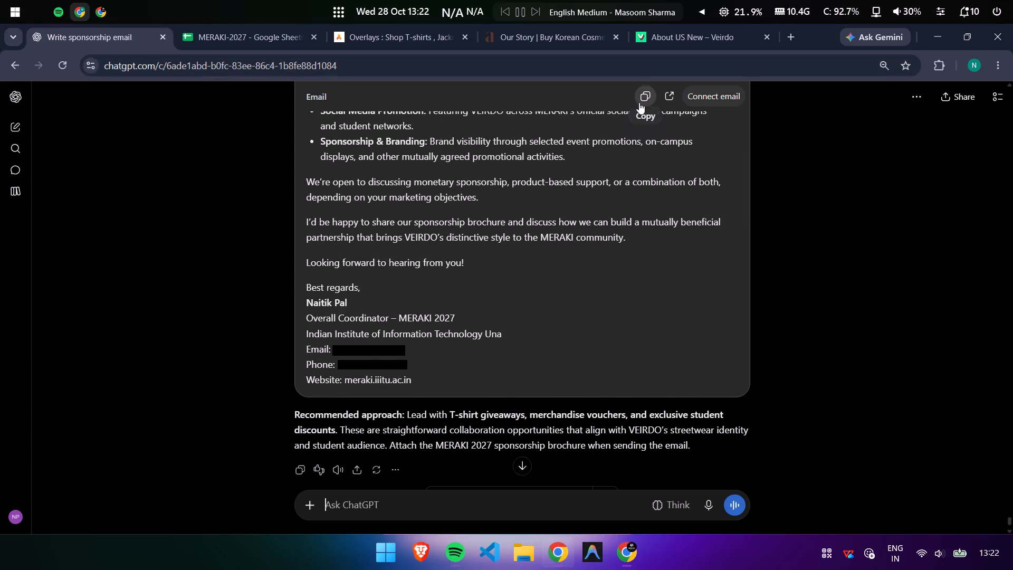
{"action": "left_click", "coordinate": [639, 102]}
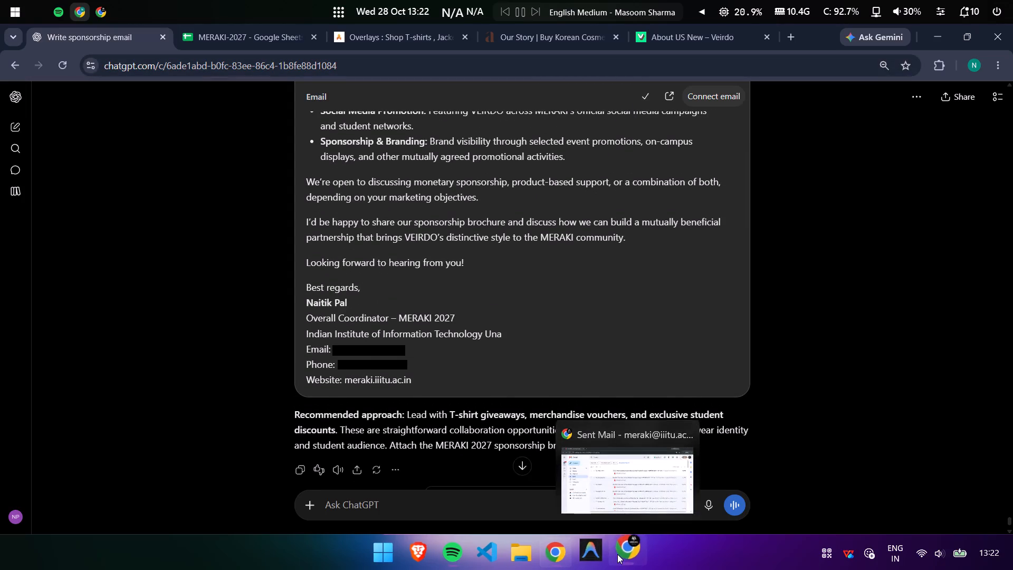
{"action": "left_click", "coordinate": [617, 554]}
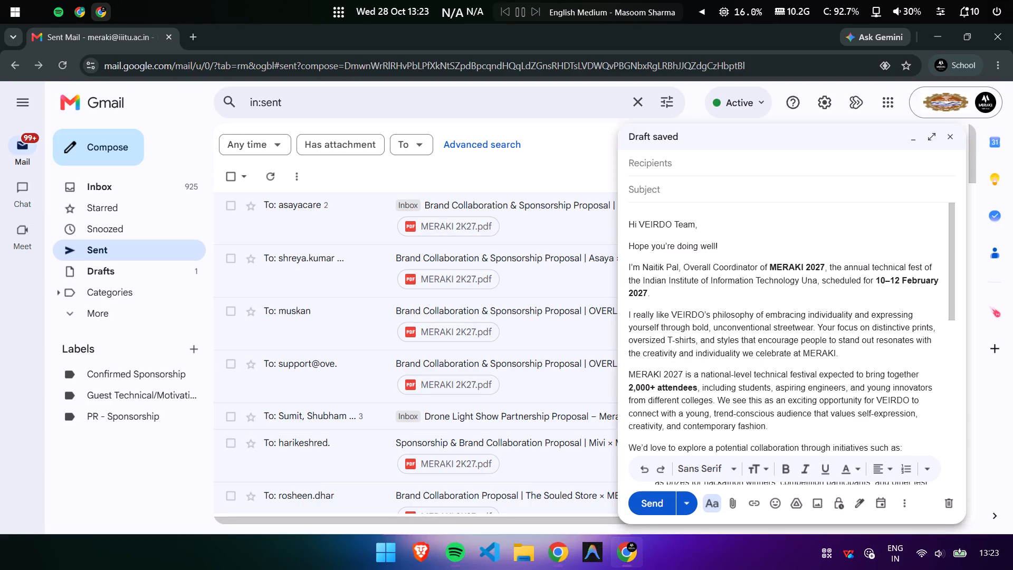
{"action": "left_click", "coordinate": [656, 163]}
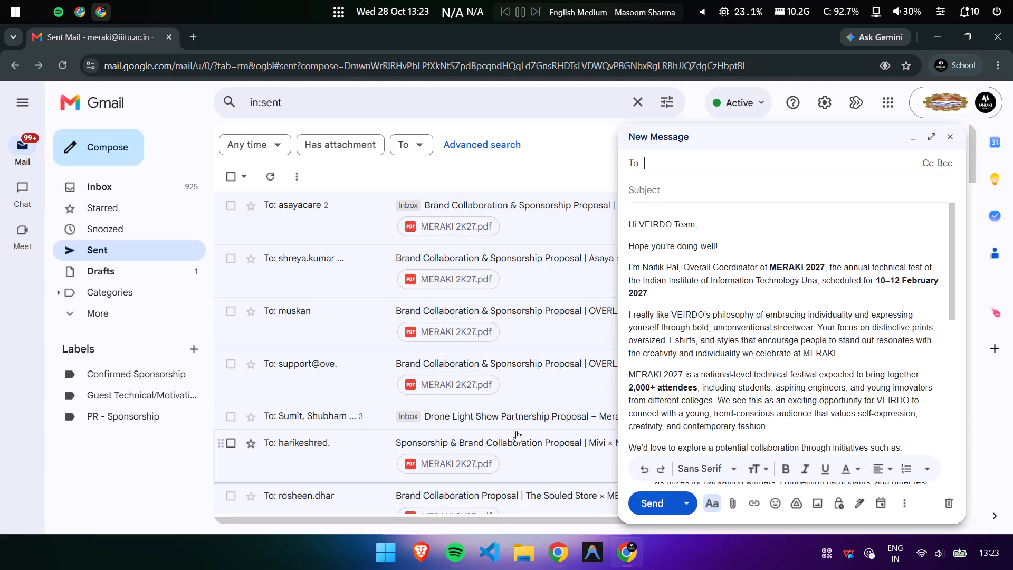
{"action": "scroll", "coordinate": [724, 426], "scroll_direction": "down", "scroll_amount": 5}
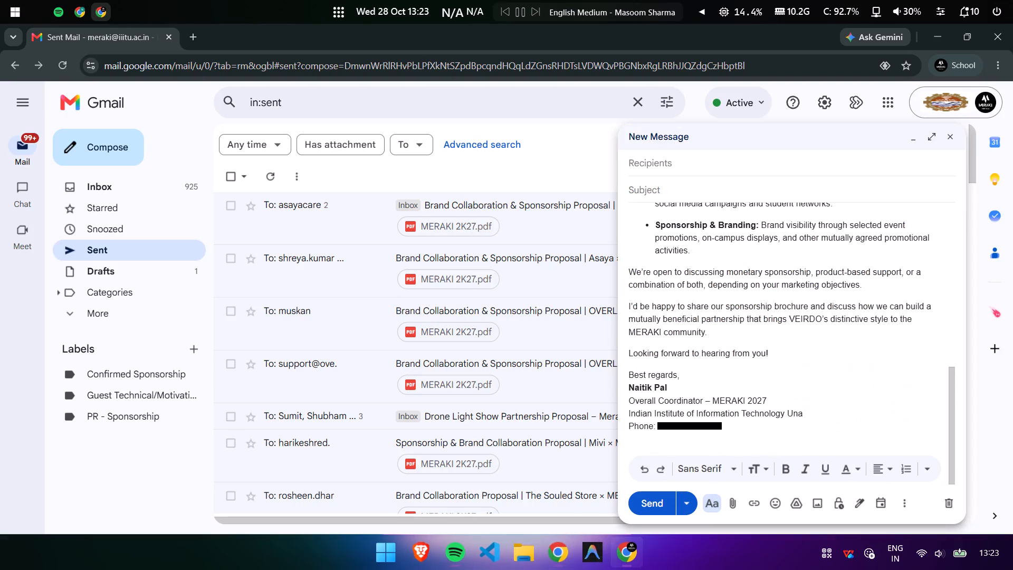
{"action": "left_click", "coordinate": [728, 432]}
{"action": "key", "text": "Return"}
{"action": "key", "text": "super+v"}
{"action": "scroll", "coordinate": [733, 382], "scroll_direction": "down", "scroll_amount": 1}
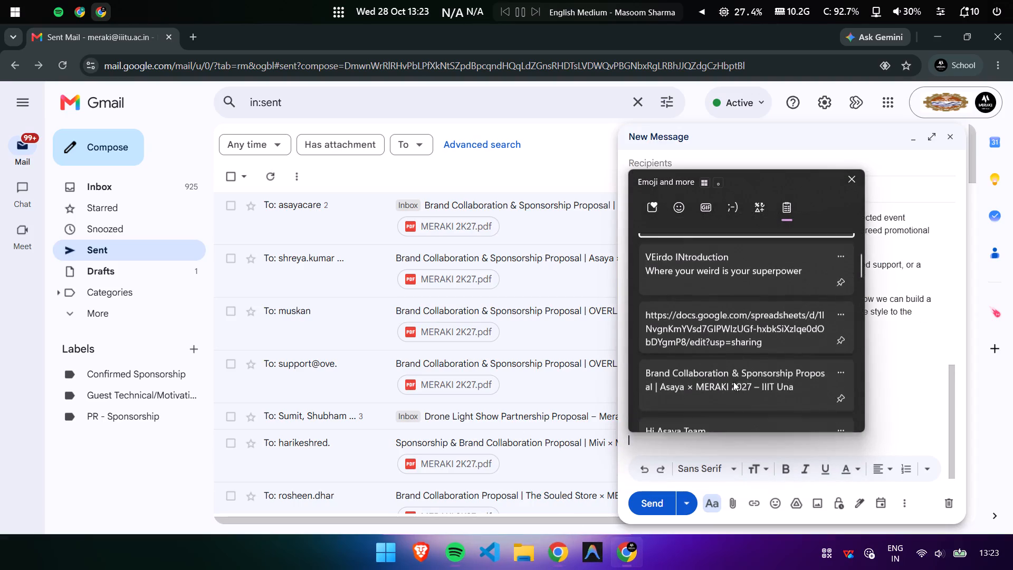
{"action": "scroll", "coordinate": [733, 382], "scroll_direction": "down", "scroll_amount": 3}
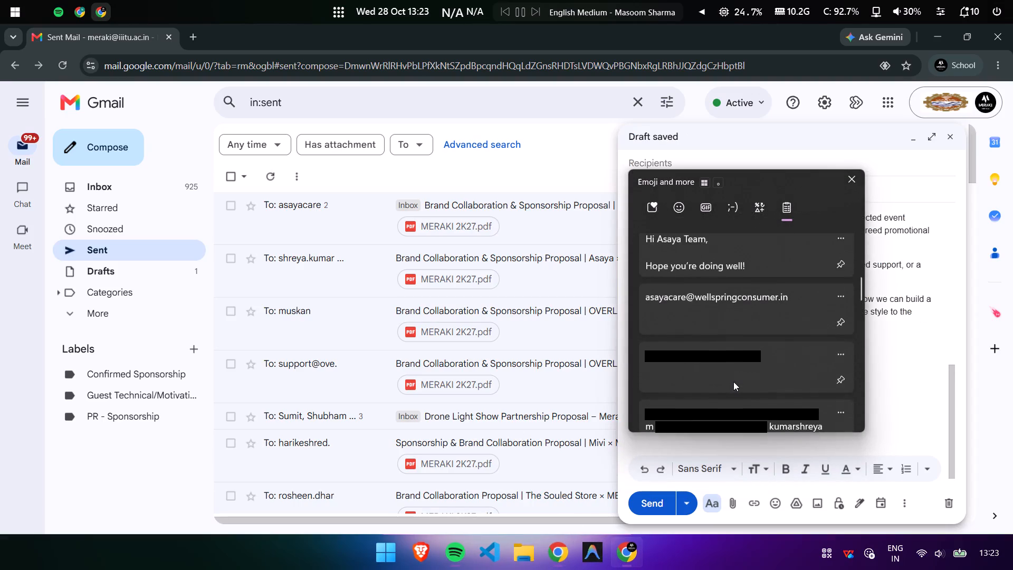
{"action": "scroll", "coordinate": [733, 382], "scroll_direction": "down", "scroll_amount": 3}
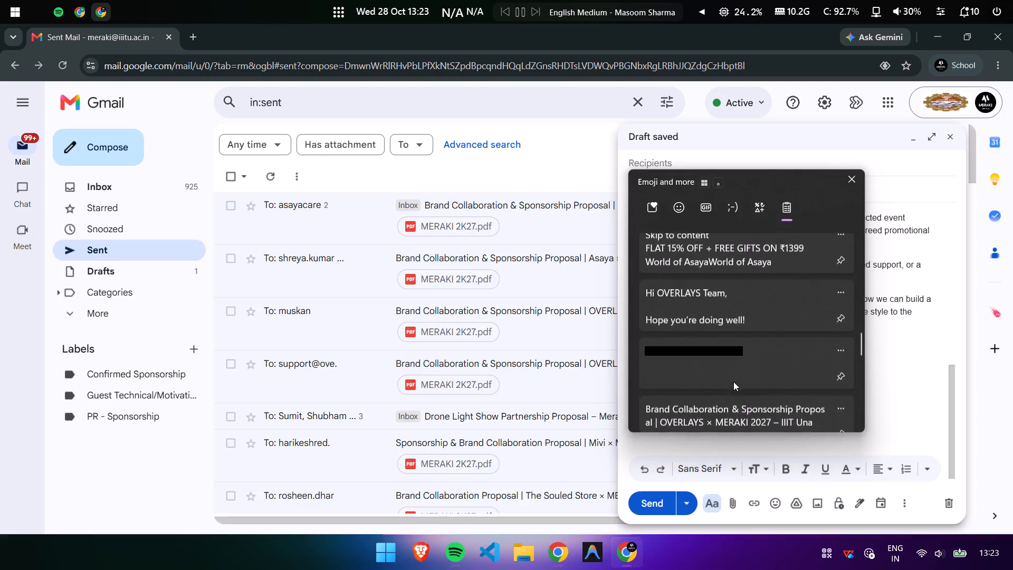
{"action": "scroll", "coordinate": [737, 309], "scroll_direction": "down", "scroll_amount": 2}
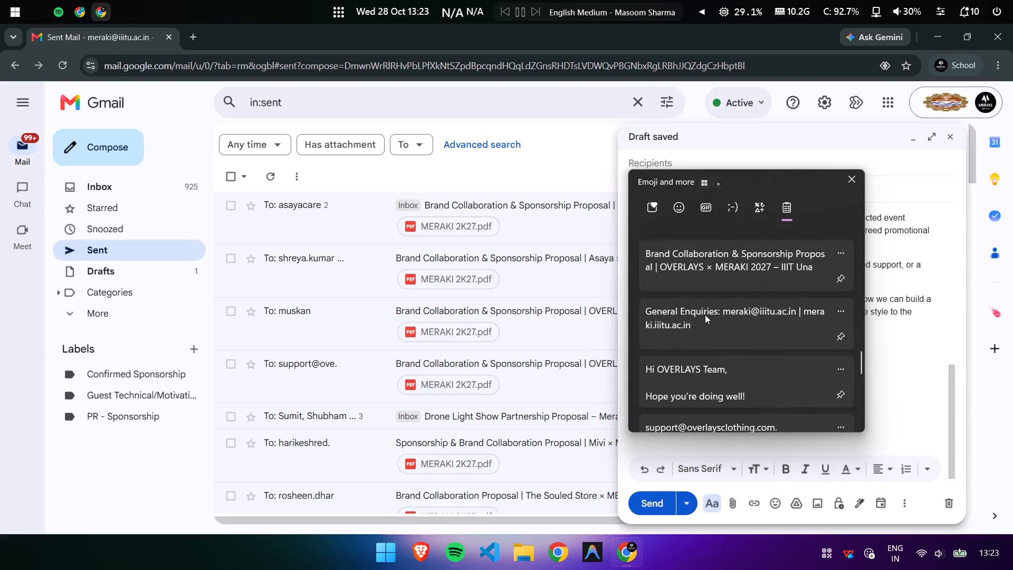
{"action": "left_click", "coordinate": [705, 315]}
{"action": "key", "text": "ctrl+v"}
{"action": "left_click", "coordinate": [749, 378]}
{"action": "scroll", "coordinate": [749, 378], "scroll_direction": "up", "scroll_amount": 3}
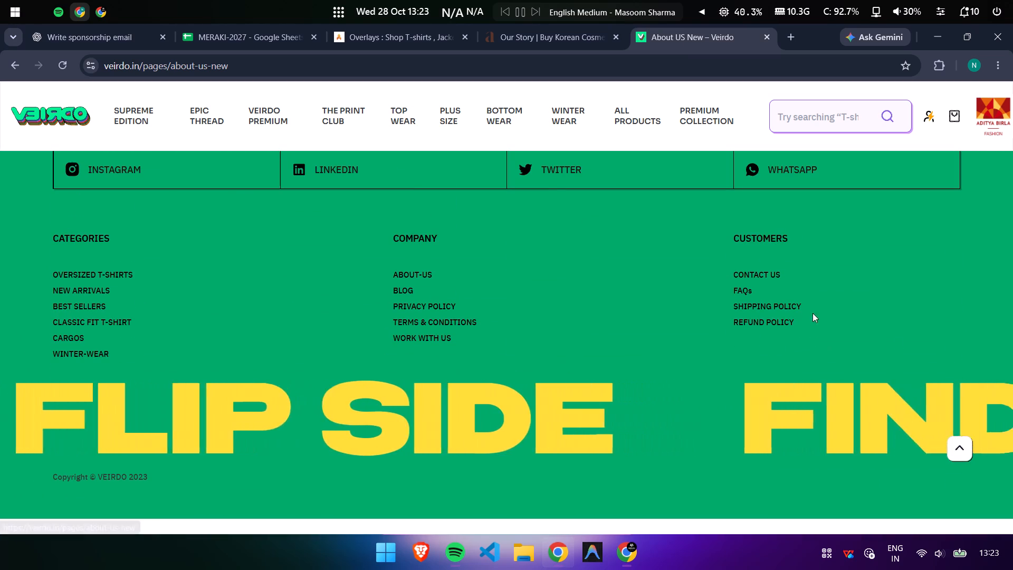
Open Veirdo's Contact Us page and copy the email address given for customer complaints.
{"action": "left_click", "coordinate": [771, 277]}
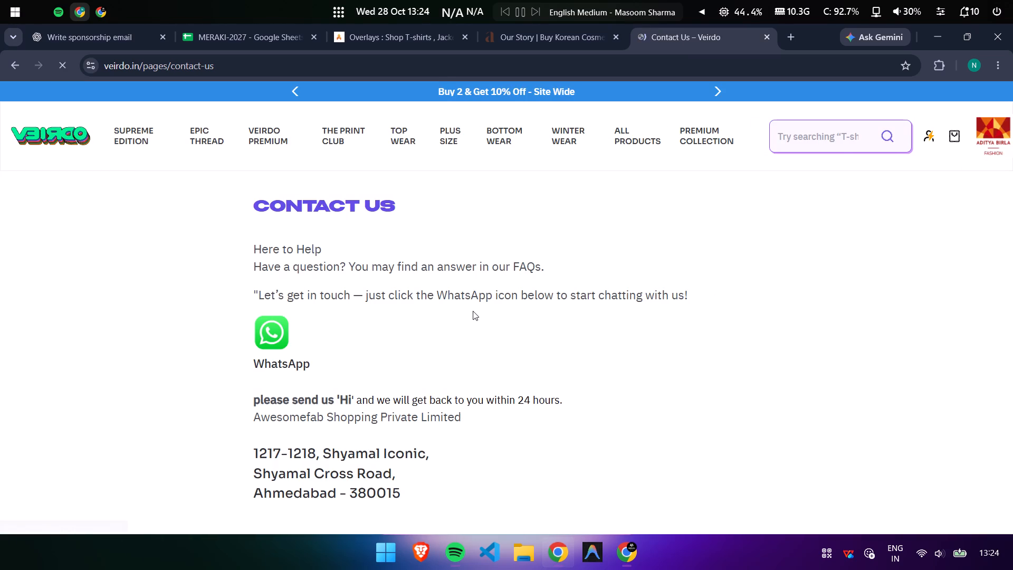
{"action": "scroll", "coordinate": [473, 311], "scroll_direction": "down", "scroll_amount": 2}
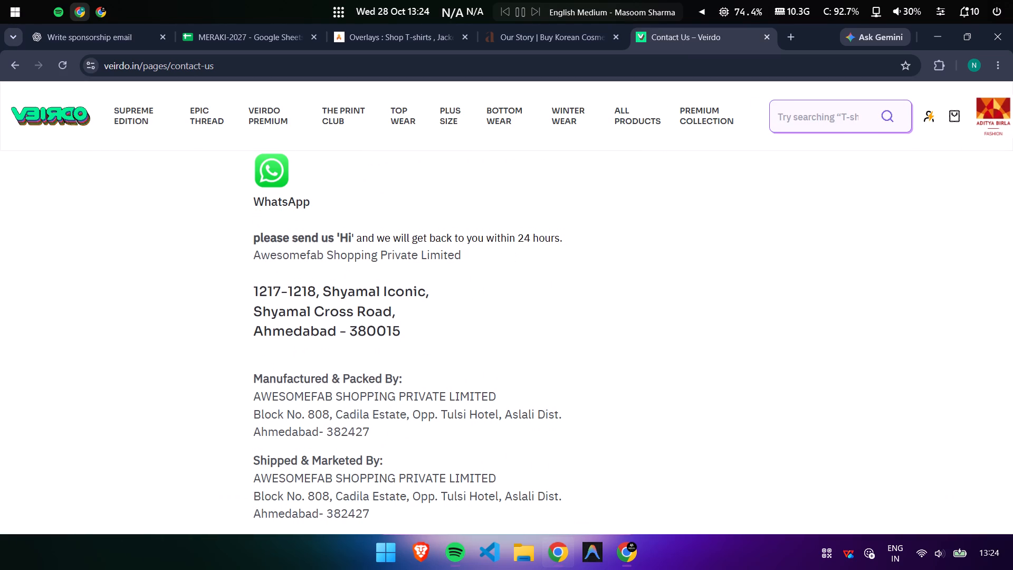
{"action": "scroll", "coordinate": [443, 262], "scroll_direction": "down", "scroll_amount": 3}
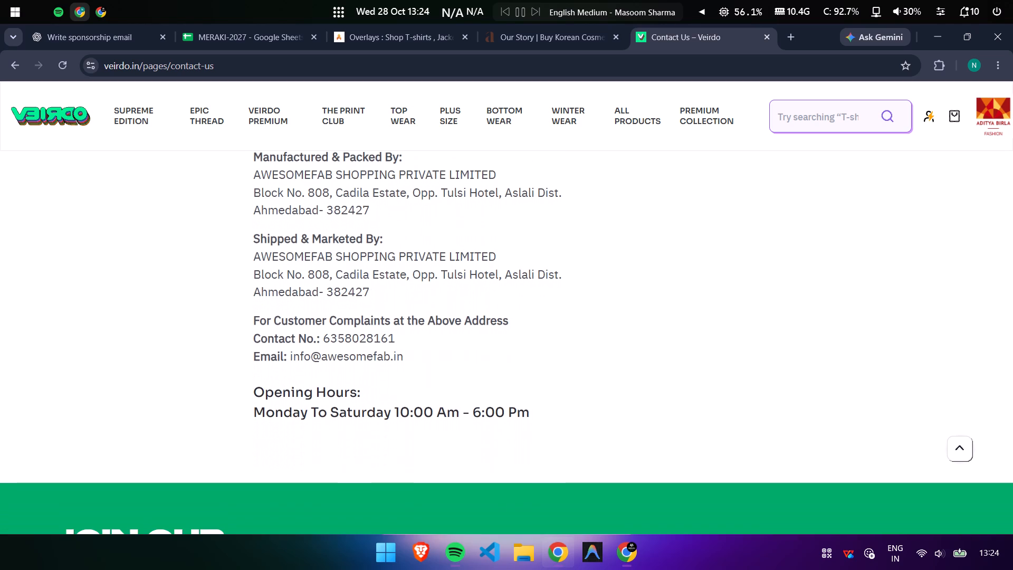
{"action": "left_click_drag", "start_coordinate": [404, 355], "coordinate": [288, 352]}
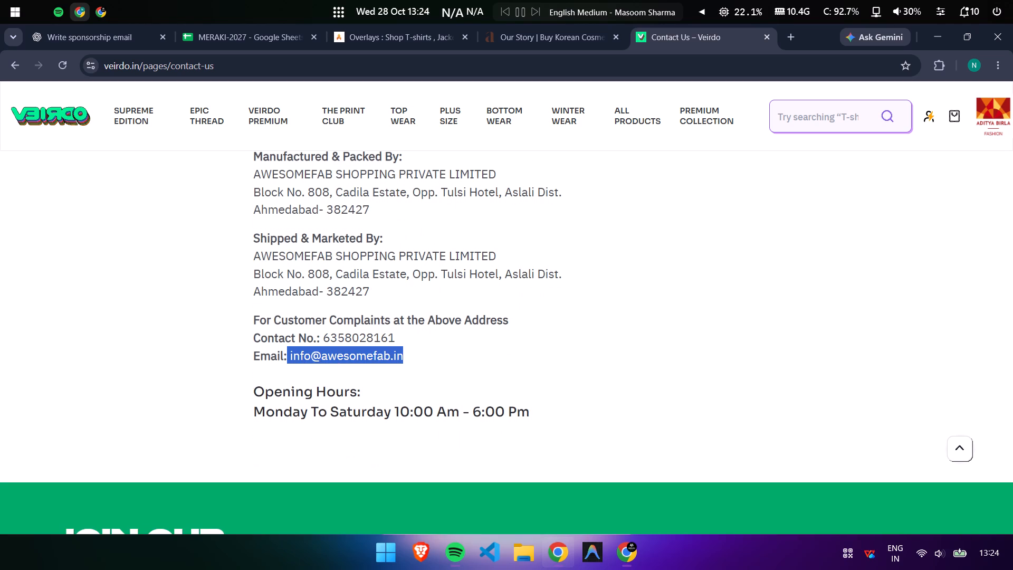
{"action": "left_click_drag", "start_coordinate": [288, 352], "coordinate": [291, 355]}
{"action": "key", "text": "ctrl+c"}
Switch to Gmail, add the copied company address as recipient of the VEIRDO proposal draft, and dismiss the external-recipient caution.
{"action": "left_click", "coordinate": [623, 558]}
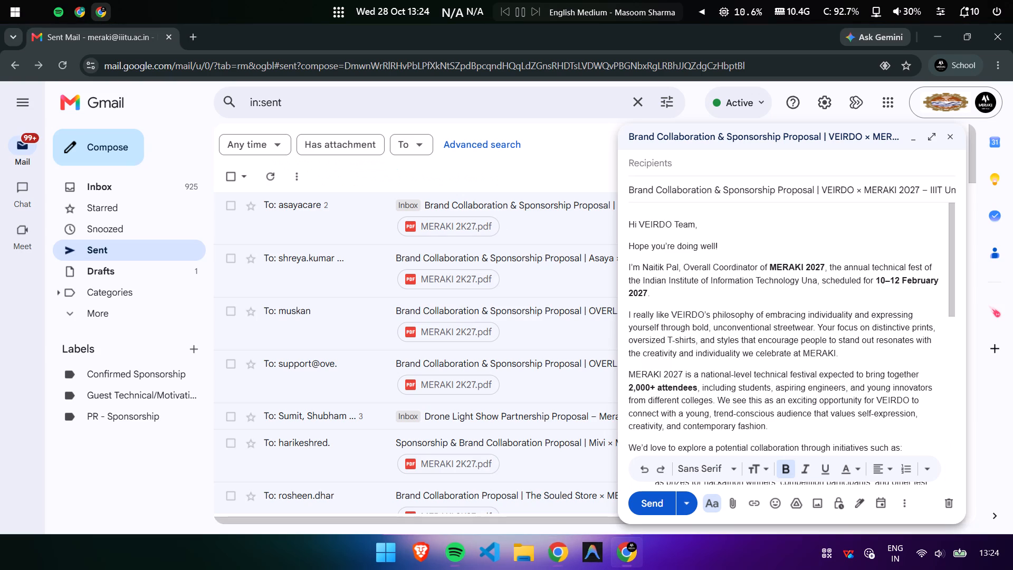
{"action": "left_click", "coordinate": [710, 174]}
{"action": "key", "text": "ctrl+v"}
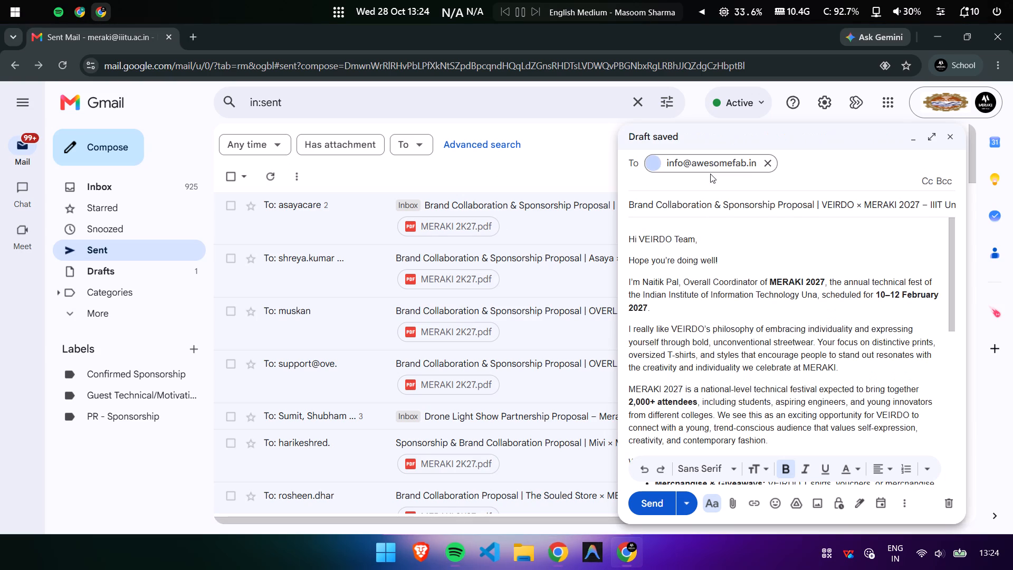
{"action": "left_click", "coordinate": [797, 259]}
{"action": "scroll", "coordinate": [797, 259], "scroll_direction": "down", "scroll_amount": 1}
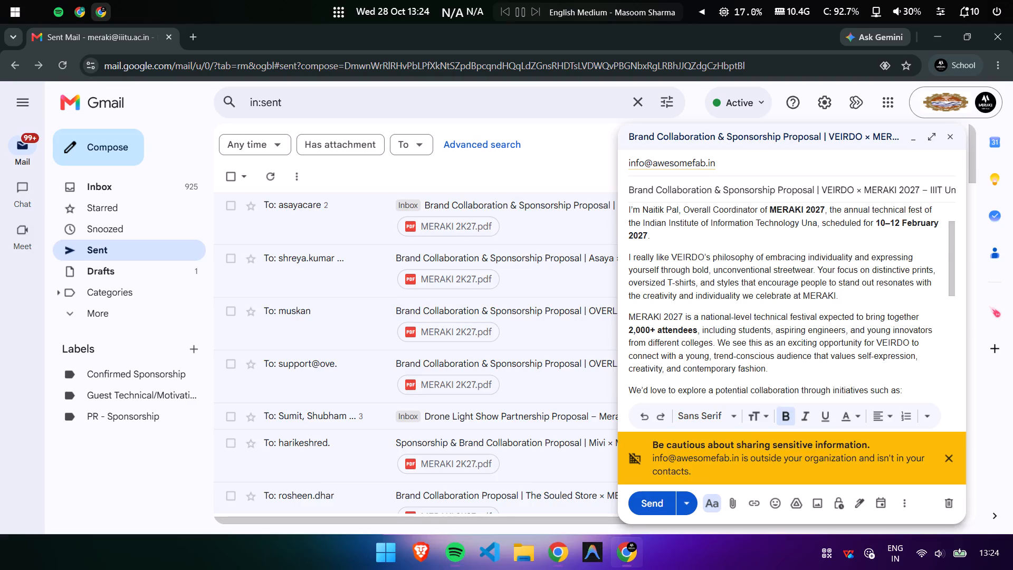
{"action": "scroll", "coordinate": [797, 259], "scroll_direction": "down", "scroll_amount": 3}
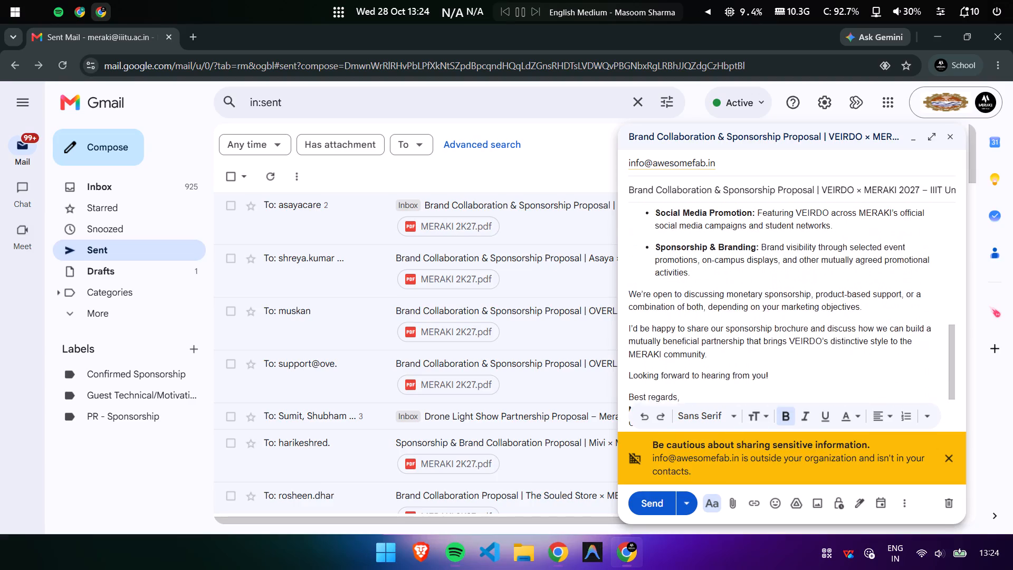
{"action": "scroll", "coordinate": [797, 259], "scroll_direction": "down", "scroll_amount": 2}
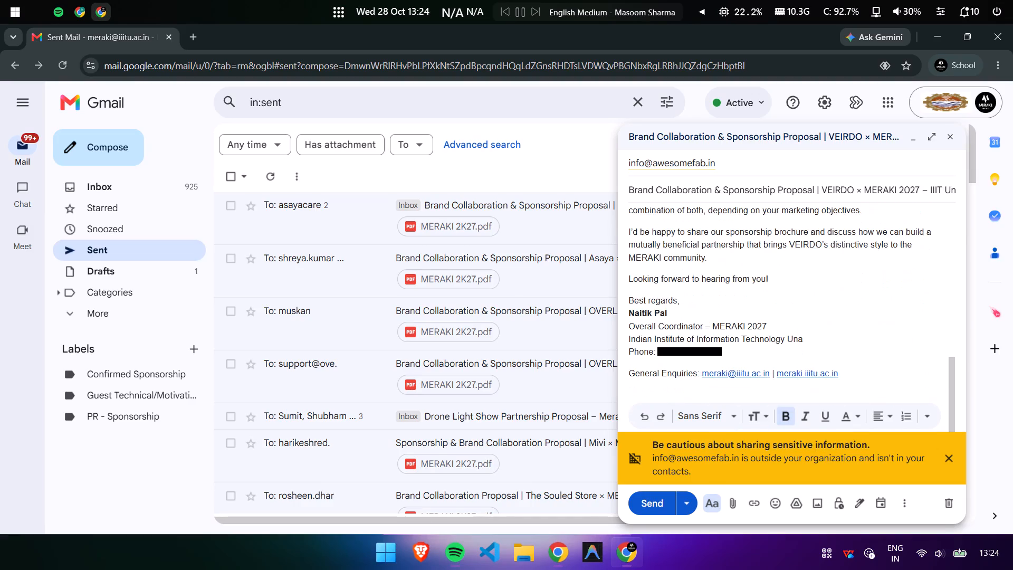
{"action": "left_click", "coordinate": [950, 454]}
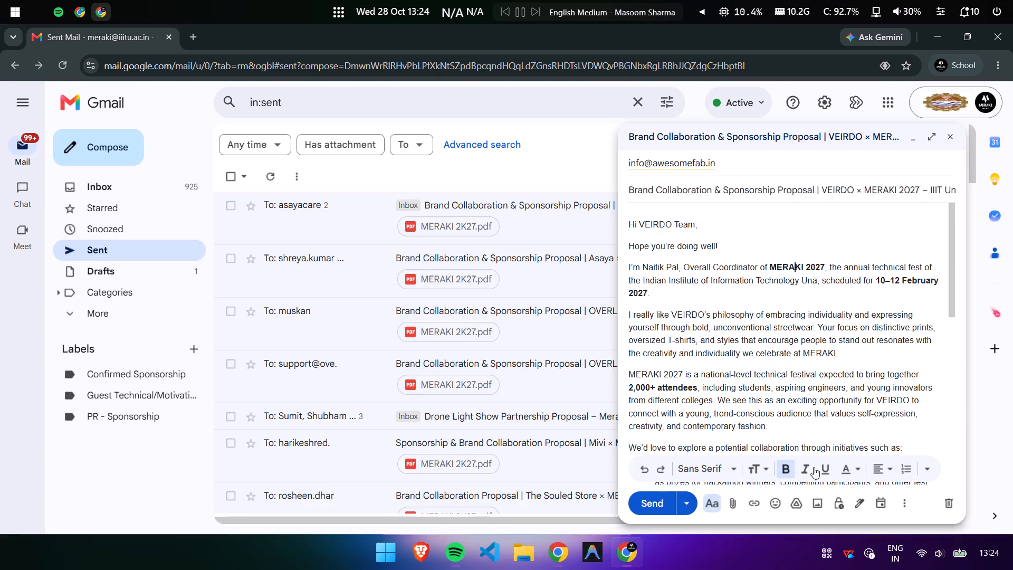
Attach the MERAKI 2K27 PDF from Downloads to the VEIRDO email draft.
{"action": "left_click", "coordinate": [733, 510]}
{"action": "left_click", "coordinate": [734, 505]}
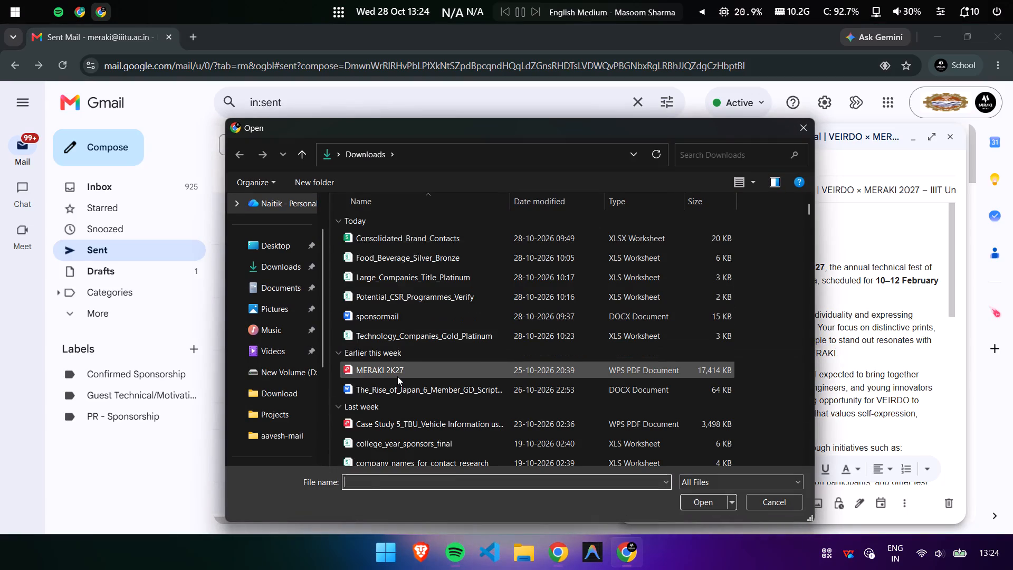
{"action": "left_click", "coordinate": [397, 376]}
{"action": "left_click", "coordinate": [694, 499]}
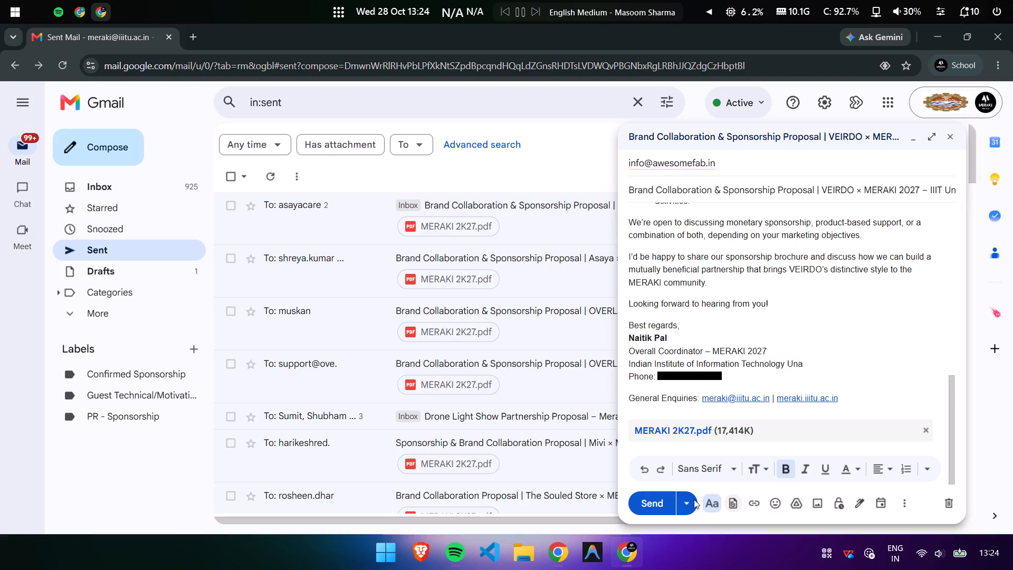
Proofread the VEIRDO email draft from greeting to signature, covering the brand paragraph, collaboration initiatives and attached brochure.
{"action": "scroll", "coordinate": [760, 403], "scroll_direction": "up", "scroll_amount": 6}
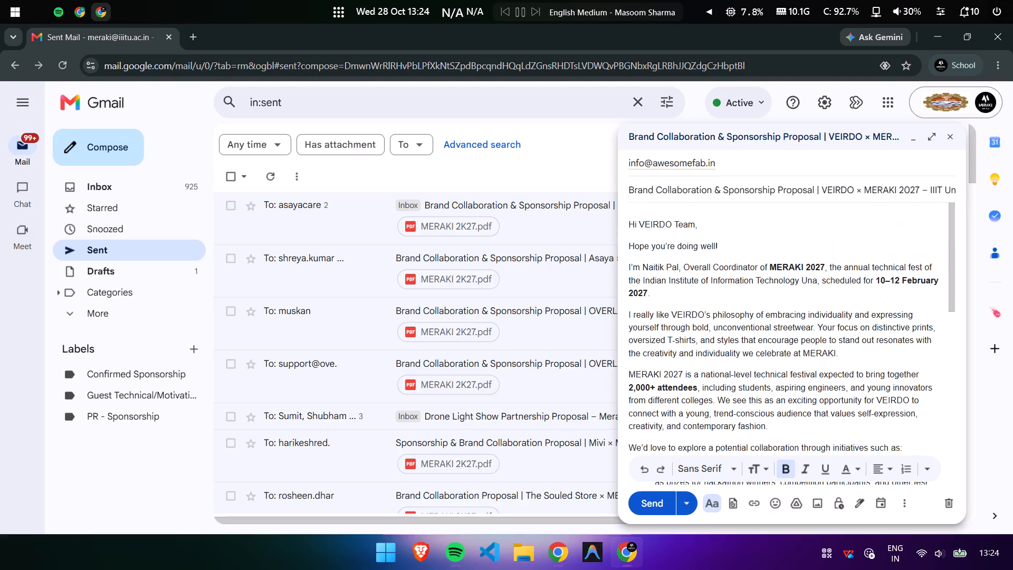
{"action": "scroll", "coordinate": [721, 378], "scroll_direction": "down", "scroll_amount": 6}
{"action": "scroll", "coordinate": [733, 288], "scroll_direction": "up", "scroll_amount": 1}
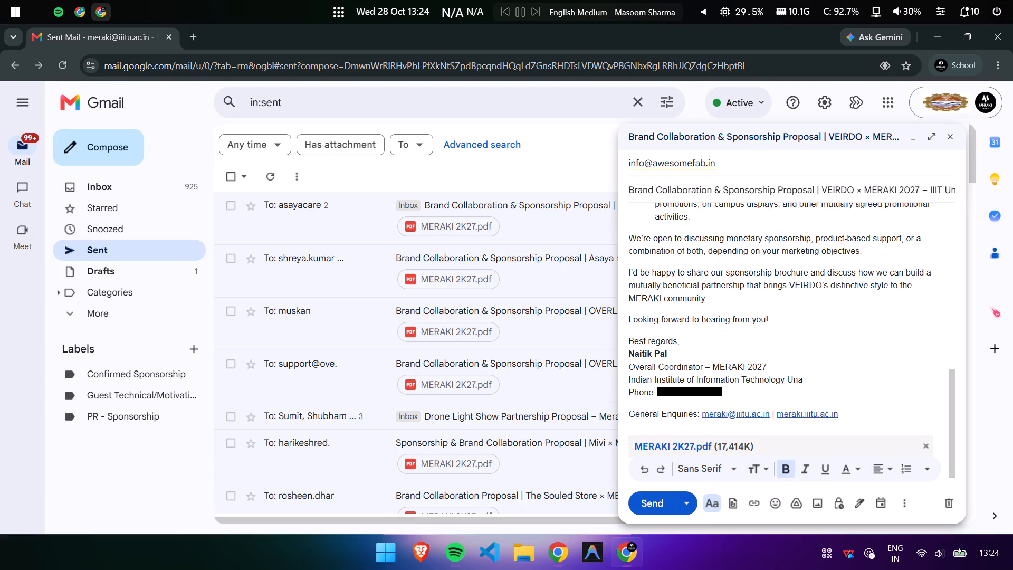
{"action": "scroll", "coordinate": [733, 288], "scroll_direction": "down", "scroll_amount": 1}
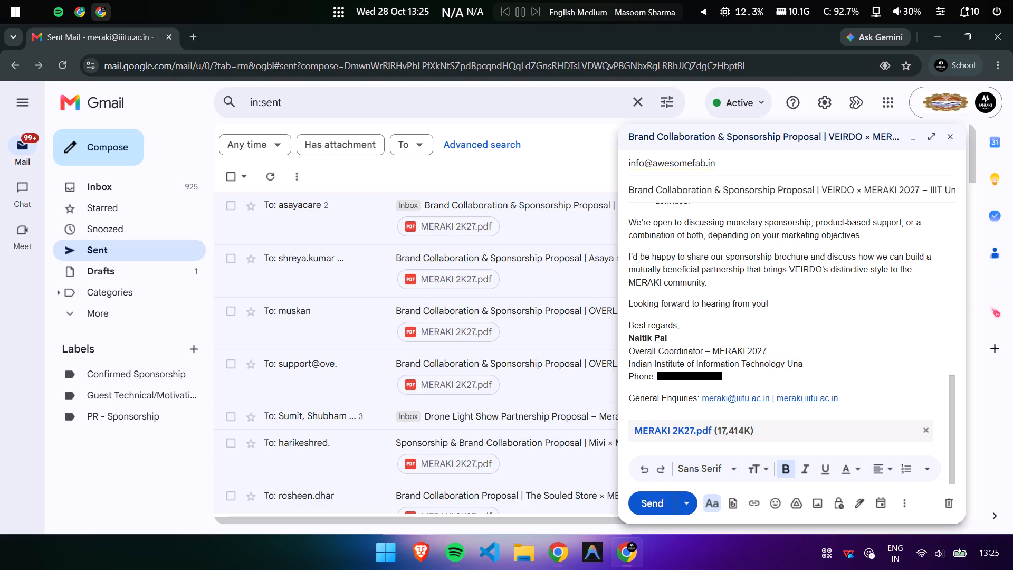
{"action": "scroll", "coordinate": [731, 312], "scroll_direction": "up", "scroll_amount": 3}
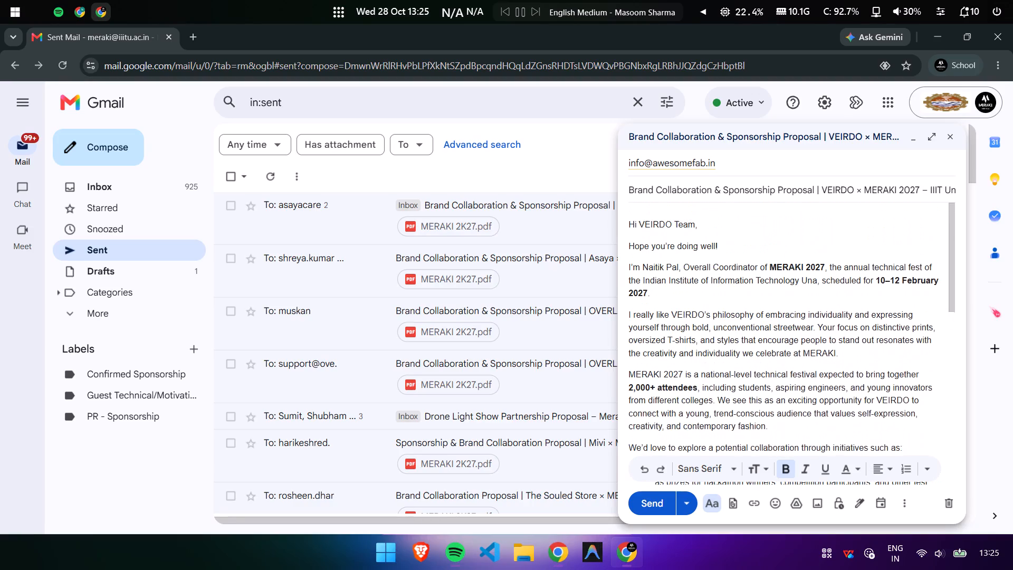
{"action": "scroll", "coordinate": [731, 312], "scroll_direction": "up", "scroll_amount": 1}
{"action": "left_click", "coordinate": [735, 291]}
{"action": "left_click", "coordinate": [714, 306]}
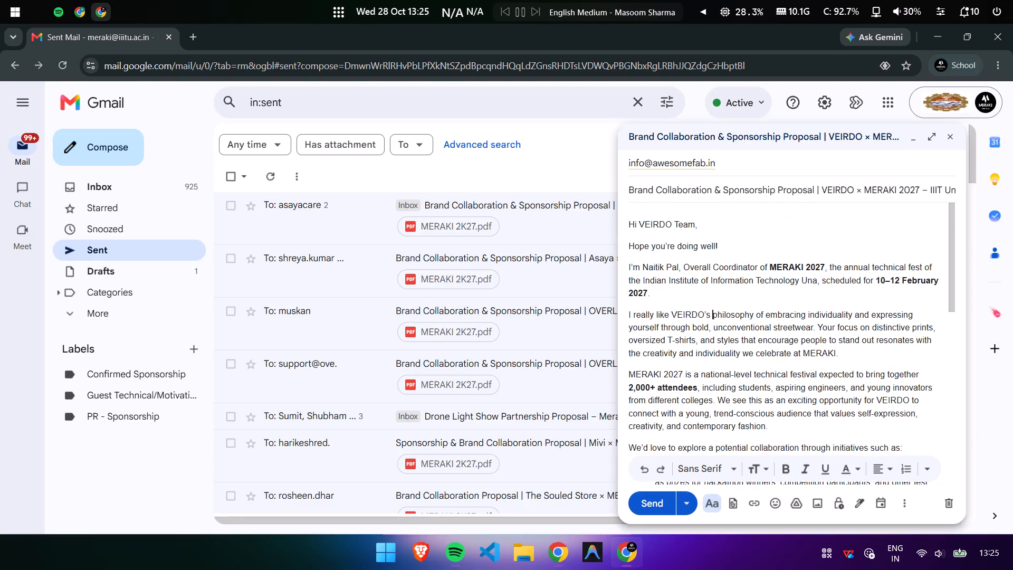
{"action": "scroll", "coordinate": [714, 306], "scroll_direction": "down", "scroll_amount": 1}
{"action": "left_click", "coordinate": [758, 313]}
{"action": "scroll", "coordinate": [758, 313], "scroll_direction": "down", "scroll_amount": 1}
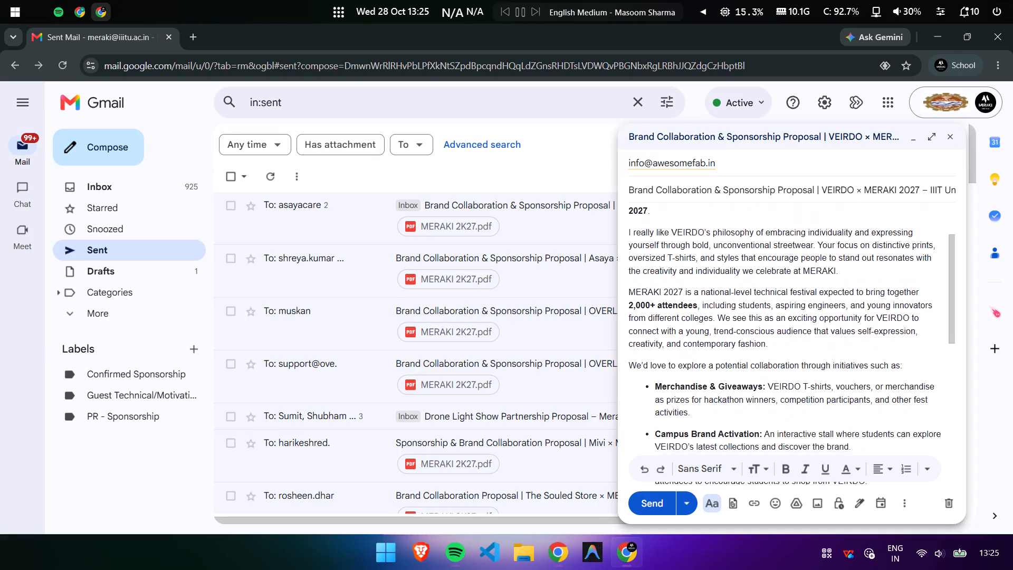
{"action": "scroll", "coordinate": [758, 313], "scroll_direction": "down", "scroll_amount": 1}
{"action": "left_click", "coordinate": [770, 300]}
{"action": "scroll", "coordinate": [770, 300], "scroll_direction": "down", "scroll_amount": 1}
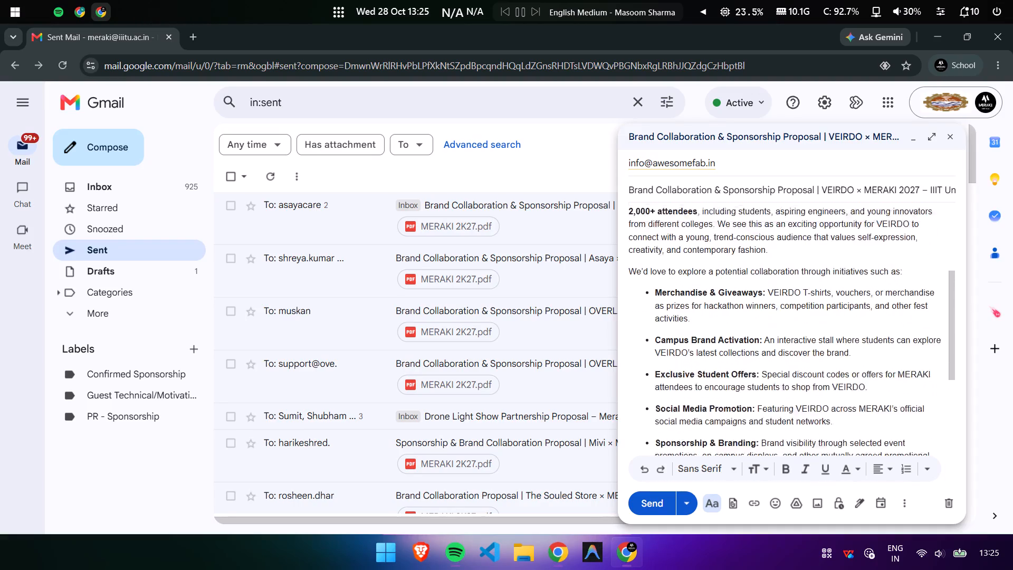
{"action": "scroll", "coordinate": [770, 300], "scroll_direction": "down", "scroll_amount": 2}
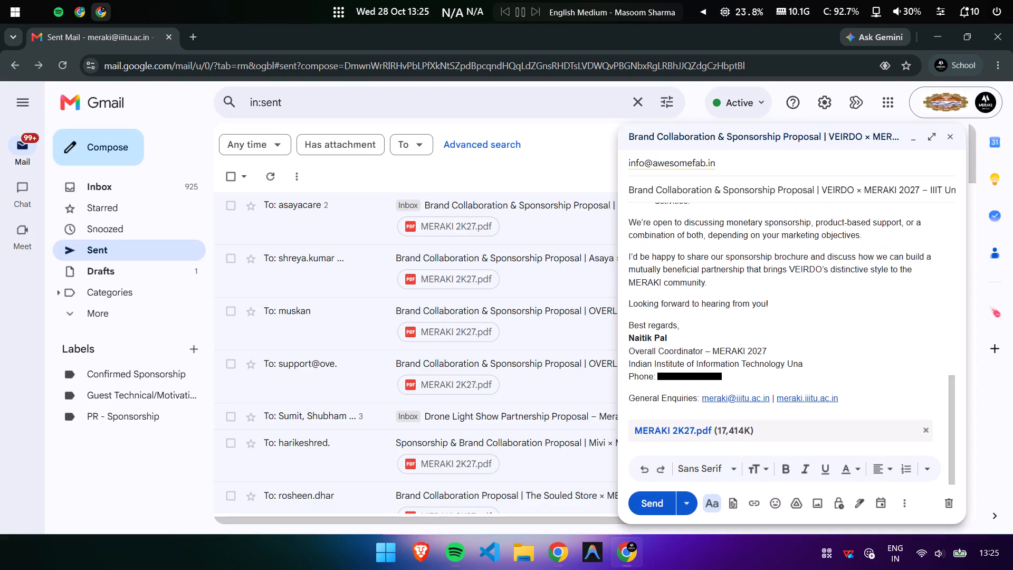
{"action": "left_click", "coordinate": [781, 298]}
{"action": "left_click", "coordinate": [733, 291]}
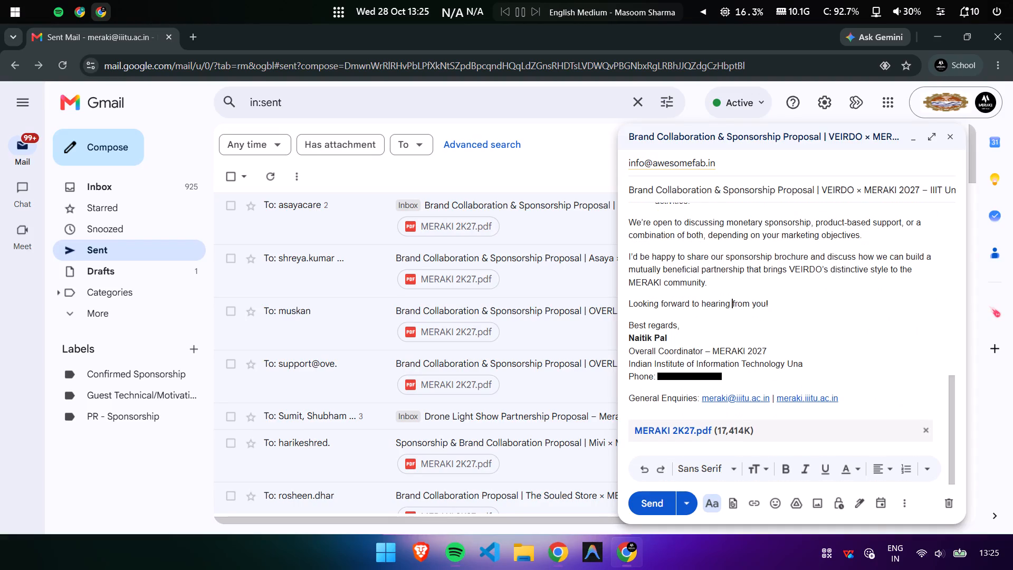
{"action": "left_click", "coordinate": [722, 281]}
{"action": "scroll", "coordinate": [722, 281], "scroll_direction": "up", "scroll_amount": 3}
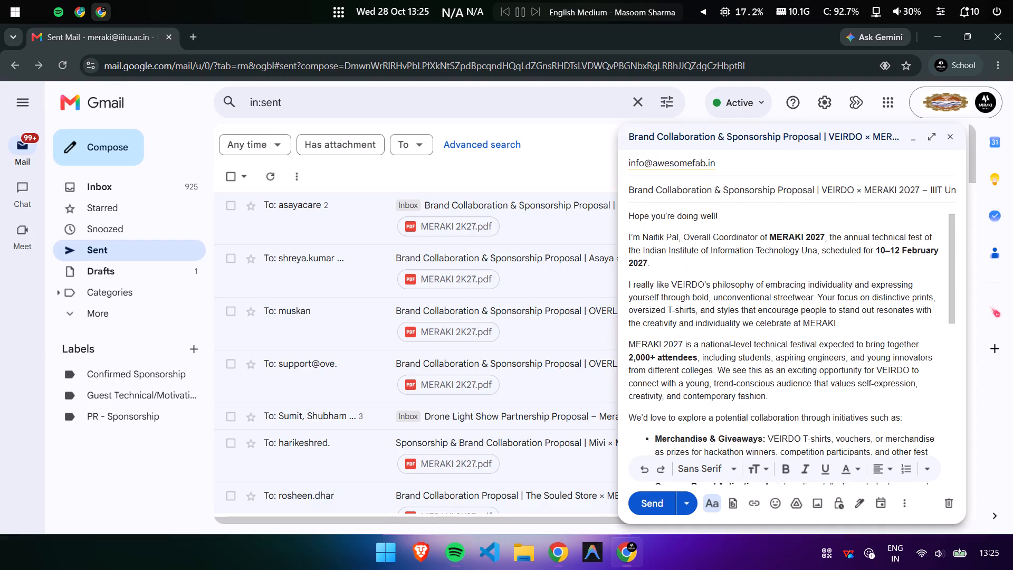
{"action": "scroll", "coordinate": [722, 281], "scroll_direction": "down", "scroll_amount": 4}
{"action": "scroll", "coordinate": [771, 362], "scroll_direction": "up", "scroll_amount": 3}
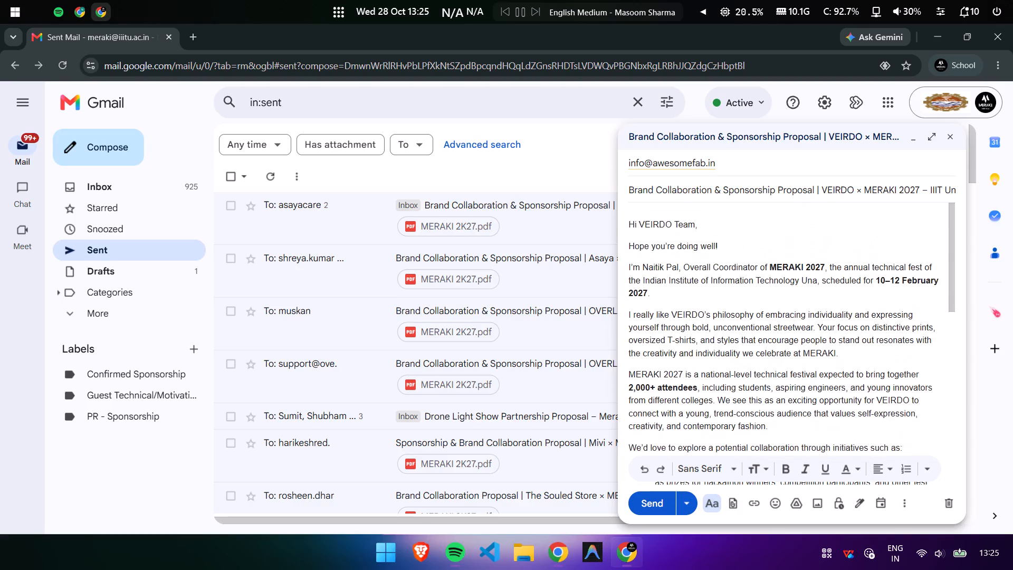
Return to the Veirdo Contact Us page, look back through it, and find Veirdo's contact person in the MERAKI-2027 spreadsheet.
{"action": "left_click", "coordinate": [570, 556]}
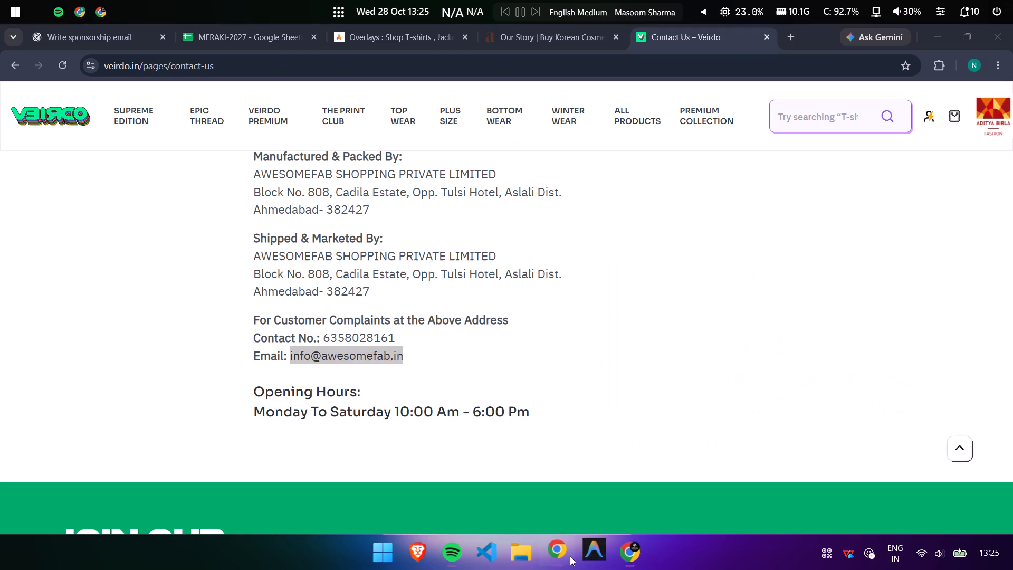
{"action": "left_click", "coordinate": [481, 340]}
{"action": "scroll", "coordinate": [481, 340], "scroll_direction": "up", "scroll_amount": 1}
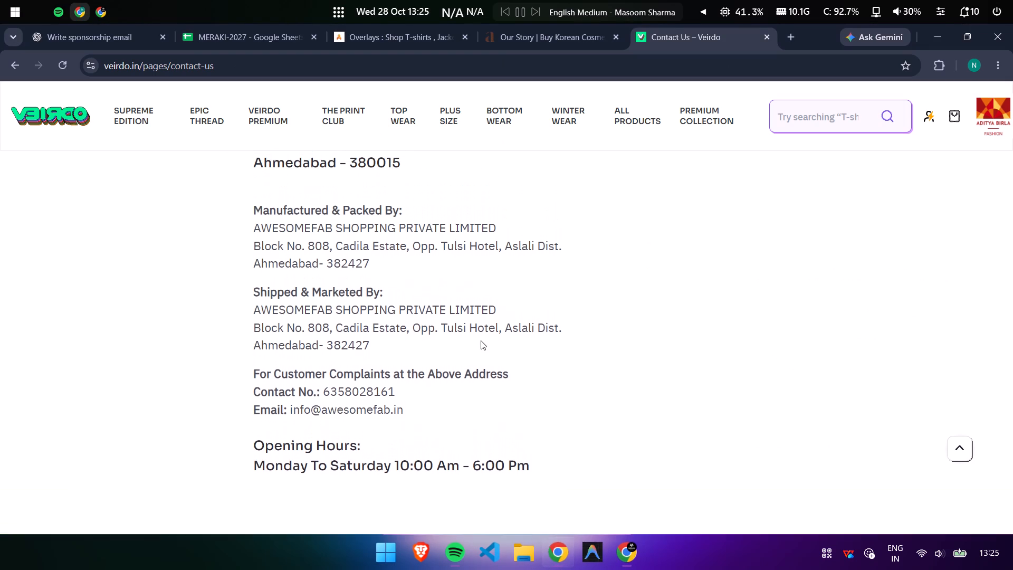
{"action": "scroll", "coordinate": [481, 340], "scroll_direction": "up", "scroll_amount": 3}
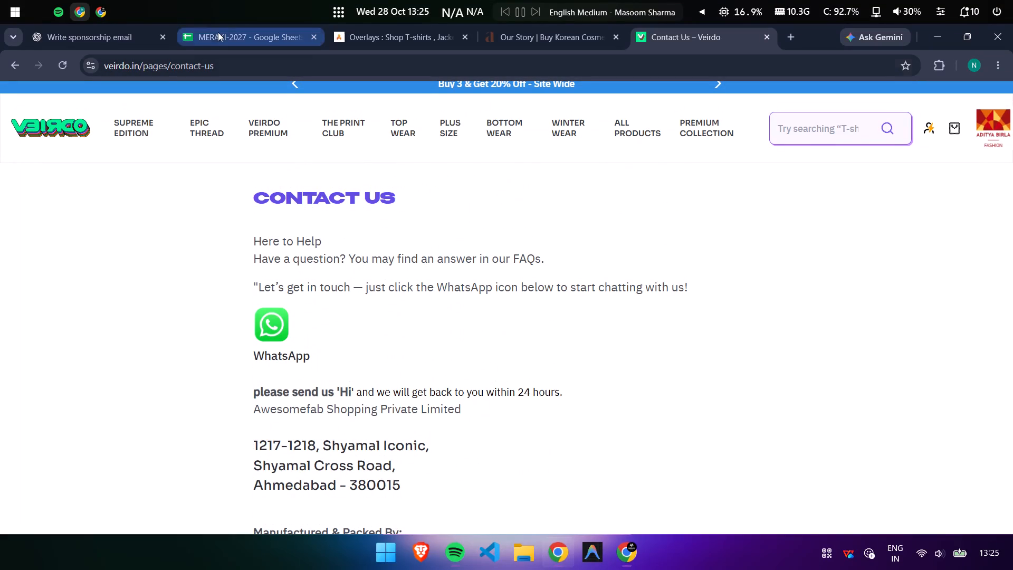
{"action": "left_click", "coordinate": [252, 51]}
{"action": "left_click", "coordinate": [247, 43]}
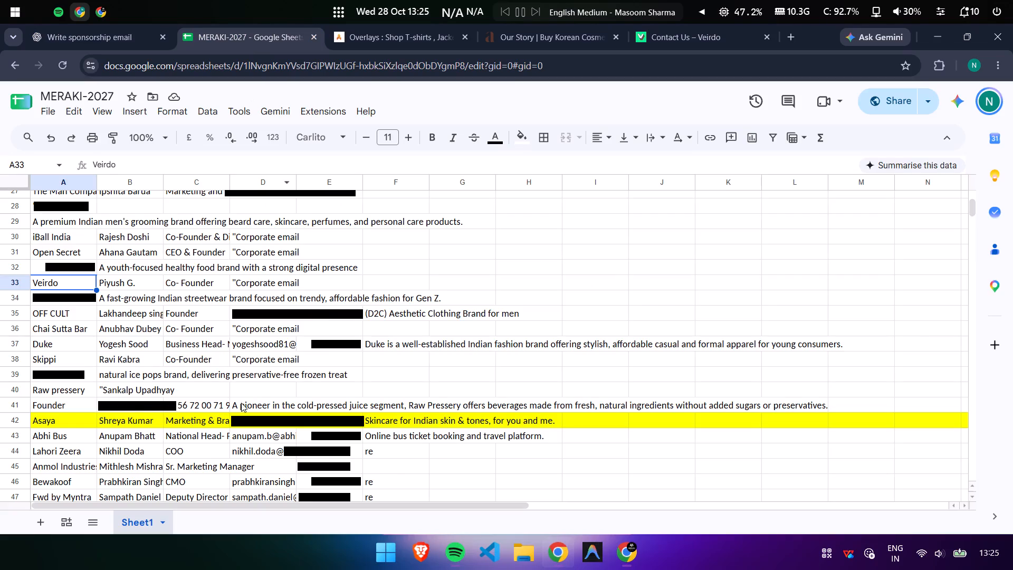
{"action": "left_click", "coordinate": [136, 279]}
In a new tab, search the web for the listed co-founder's name with "veirdo", open the LinkedIn profile, and collapse the ContactOut overlay.
{"action": "left_click", "coordinate": [790, 31]}
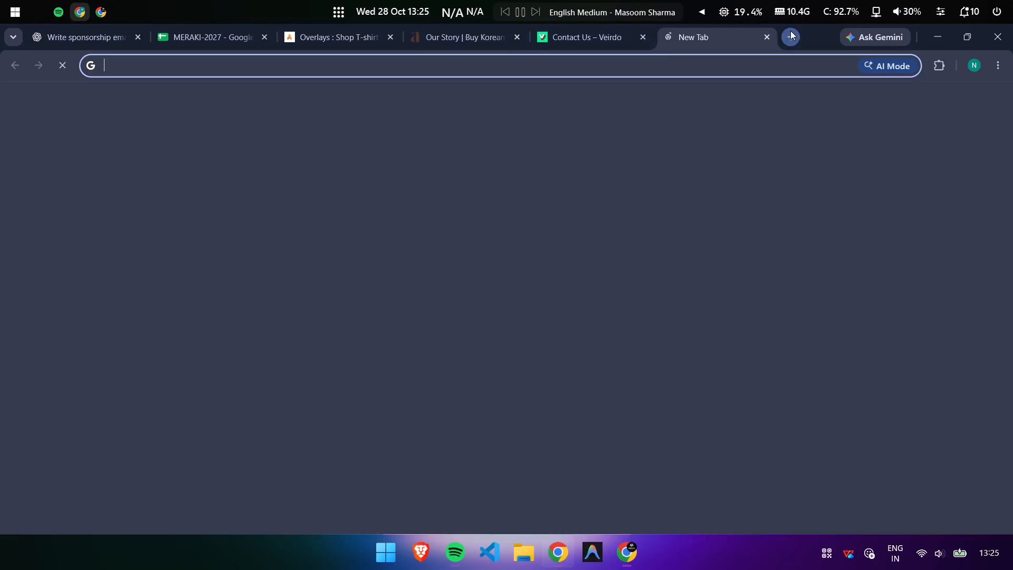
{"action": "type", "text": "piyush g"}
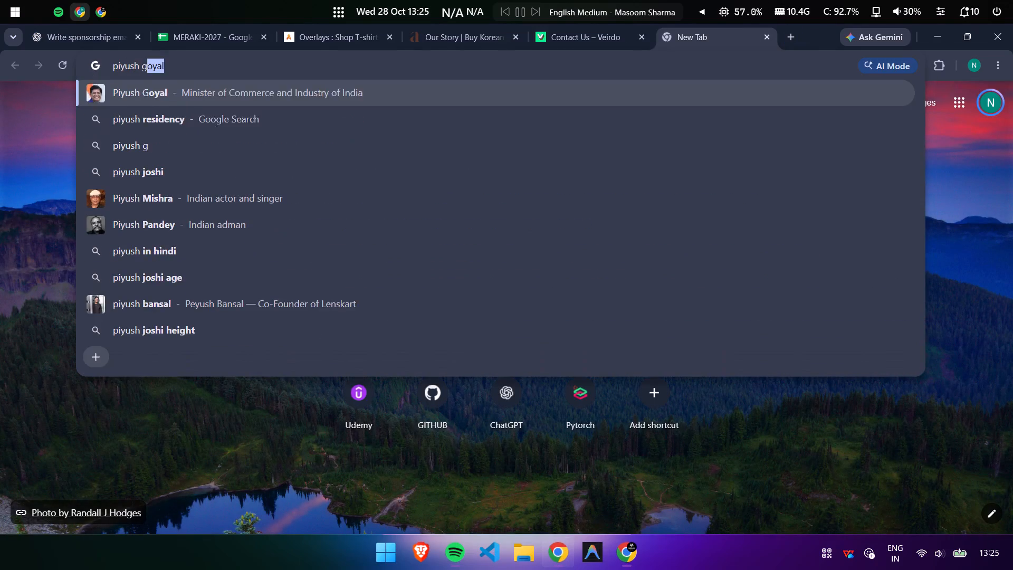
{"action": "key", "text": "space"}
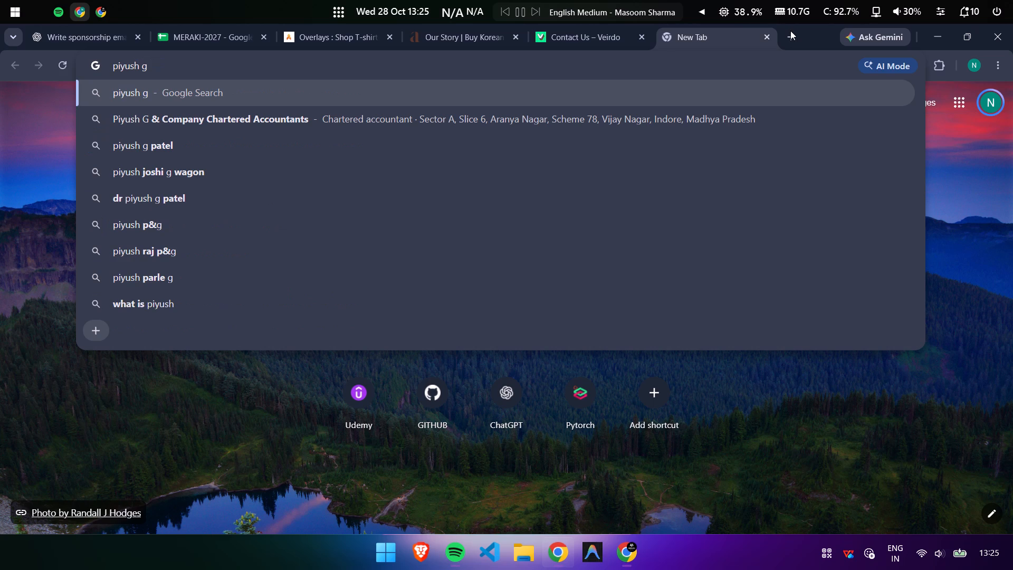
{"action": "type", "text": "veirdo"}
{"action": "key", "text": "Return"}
{"action": "left_click", "coordinate": [336, 206]}
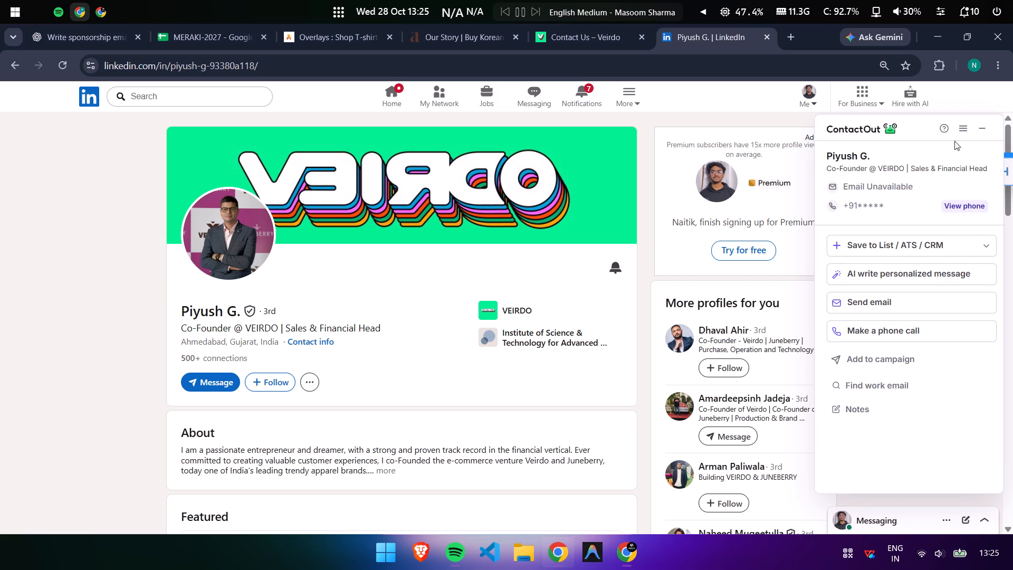
{"action": "left_click", "coordinate": [982, 134]}
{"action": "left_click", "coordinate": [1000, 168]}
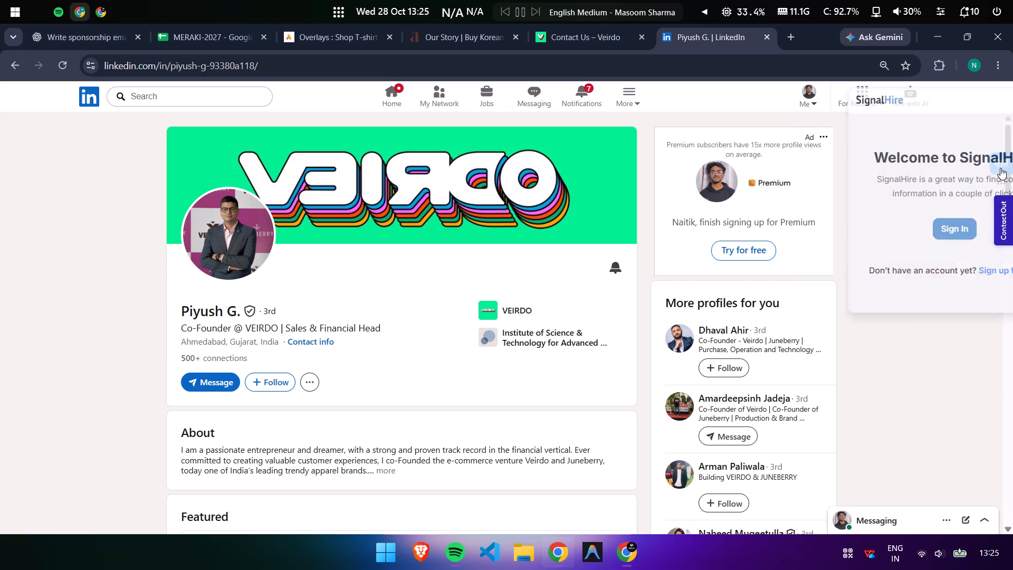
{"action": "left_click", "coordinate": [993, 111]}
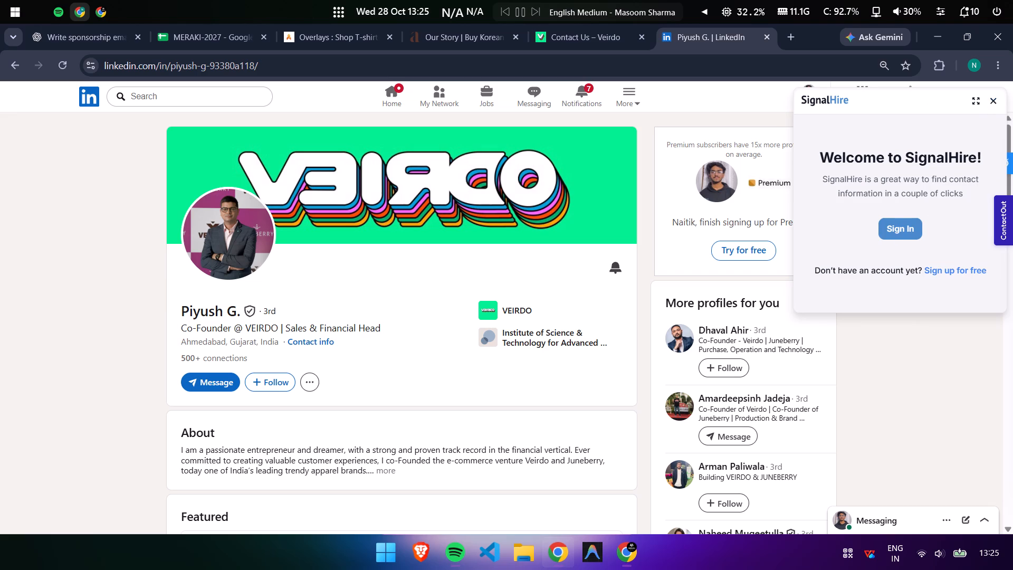
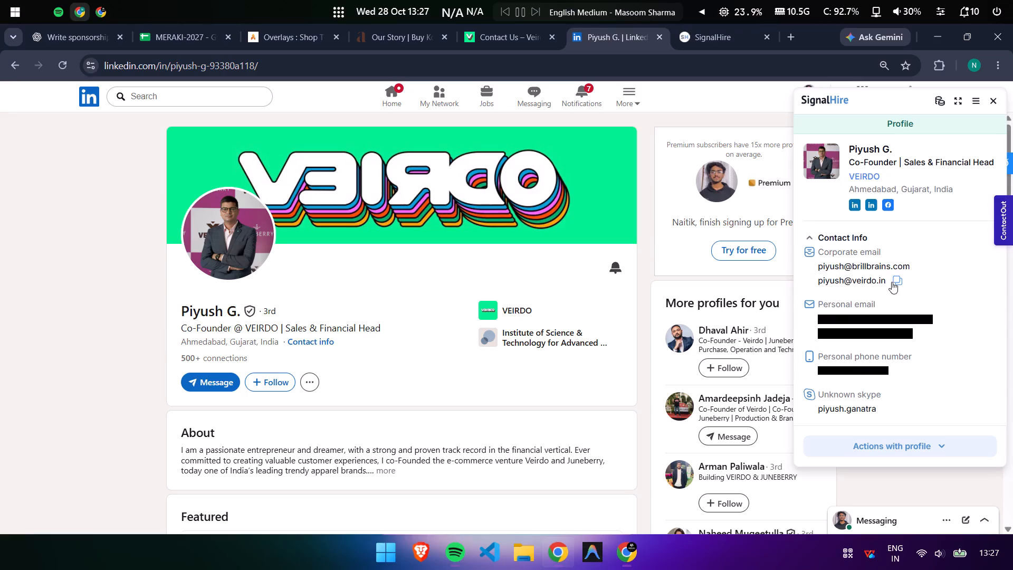
Copy the co-founder's VEIRDO corporate email from SignalHire and add it as a second recipient of the VEIRDO email draft in Gmail.
{"action": "left_click", "coordinate": [892, 282]}
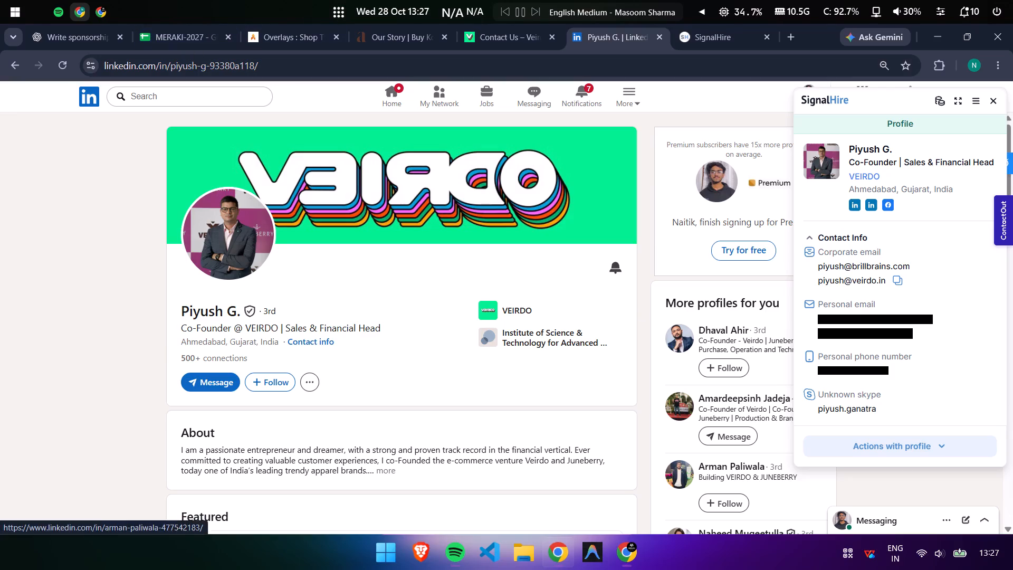
{"action": "left_click", "coordinate": [633, 541]}
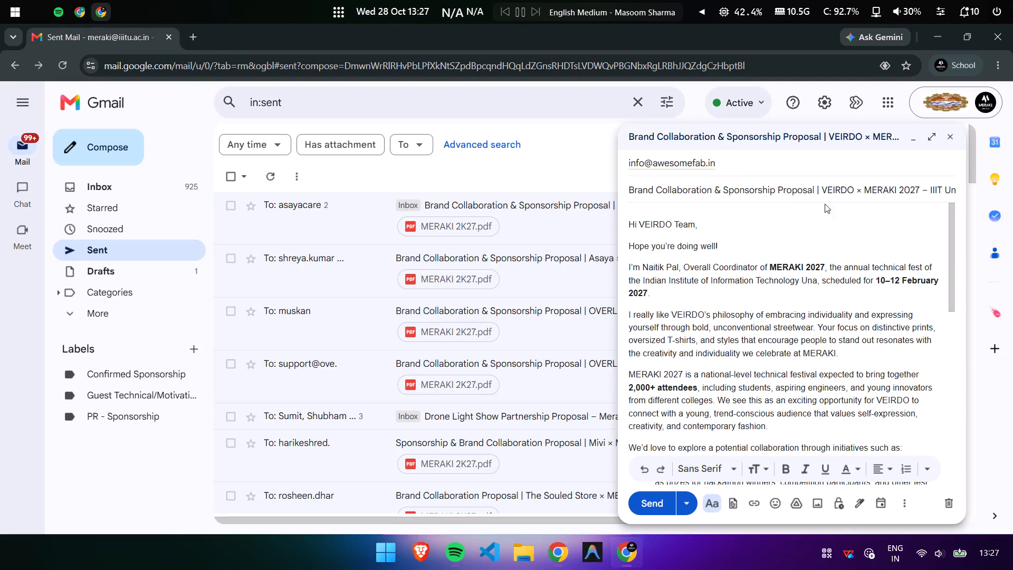
{"action": "left_click", "coordinate": [830, 163]}
{"action": "key", "text": "ctrl+v"}
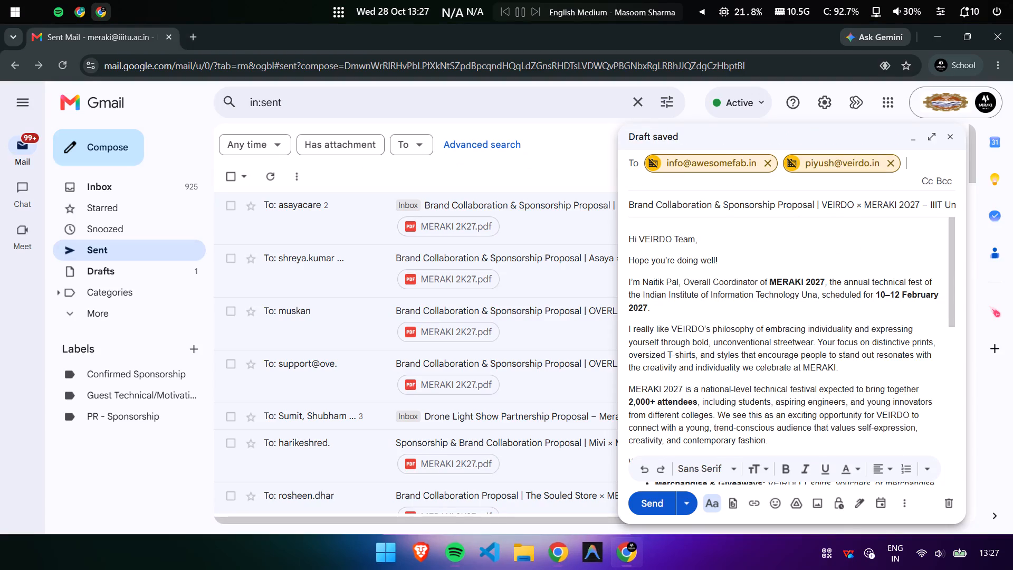
{"action": "left_click", "coordinate": [765, 262]}
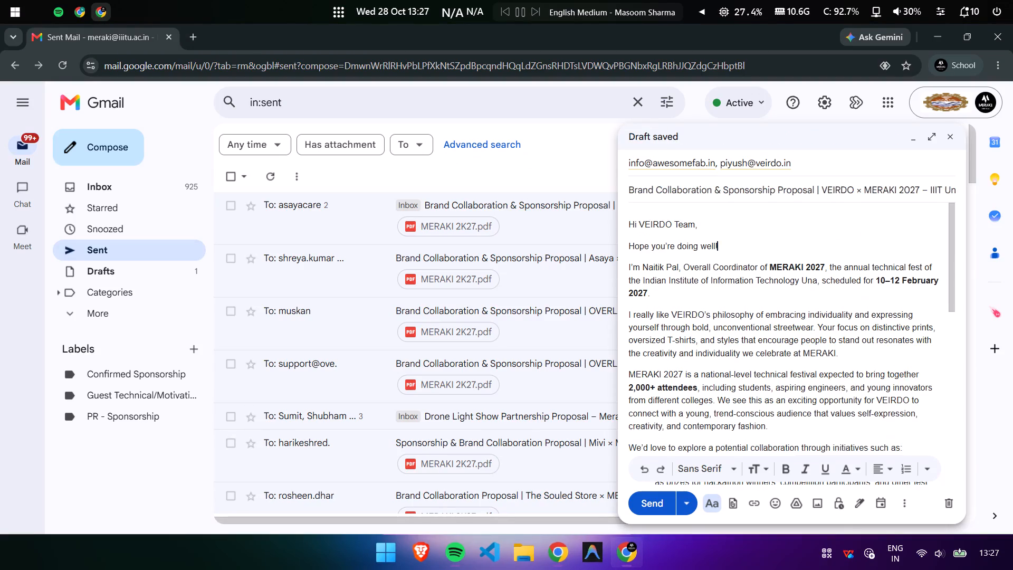
Review the VEIRDO proposal draft from the greeting to the signature and the MERAKI 2K27.pdf attachment, and send it.
{"action": "scroll", "coordinate": [765, 262], "scroll_direction": "down", "scroll_amount": 4}
{"action": "scroll", "coordinate": [765, 262], "scroll_direction": "up", "scroll_amount": 3}
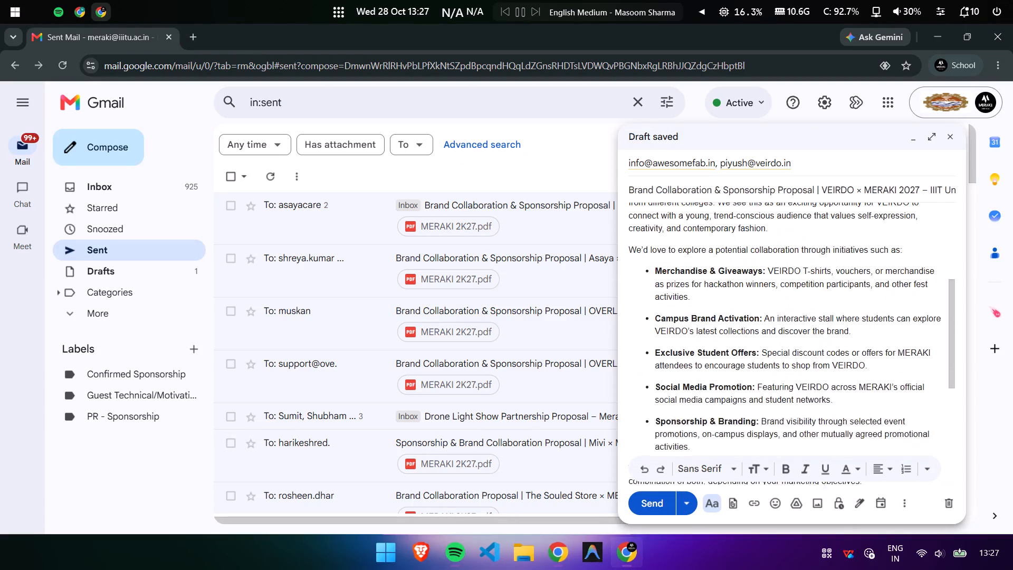
{"action": "scroll", "coordinate": [765, 262], "scroll_direction": "up", "scroll_amount": 2}
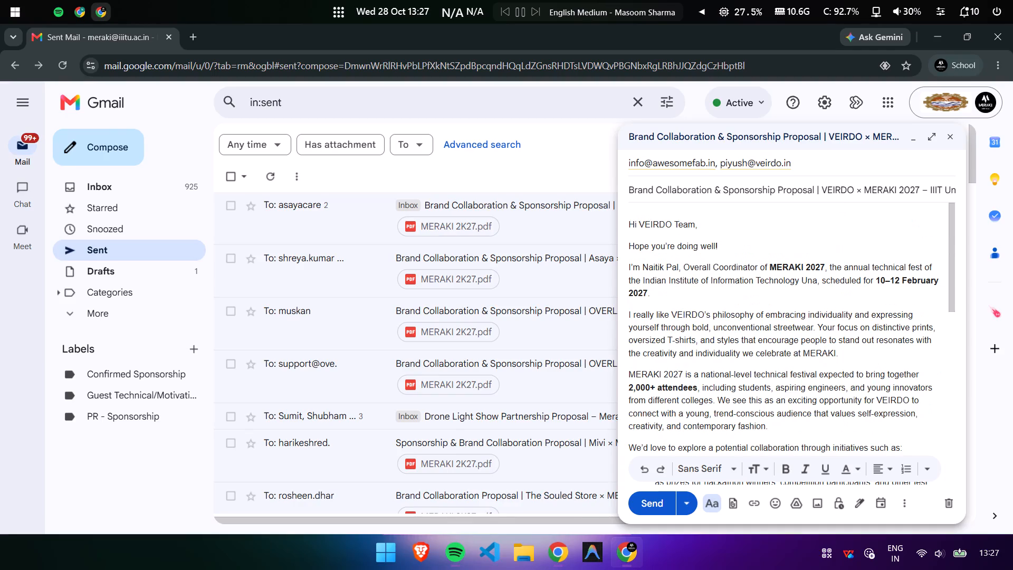
{"action": "scroll", "coordinate": [765, 262], "scroll_direction": "down", "scroll_amount": 5}
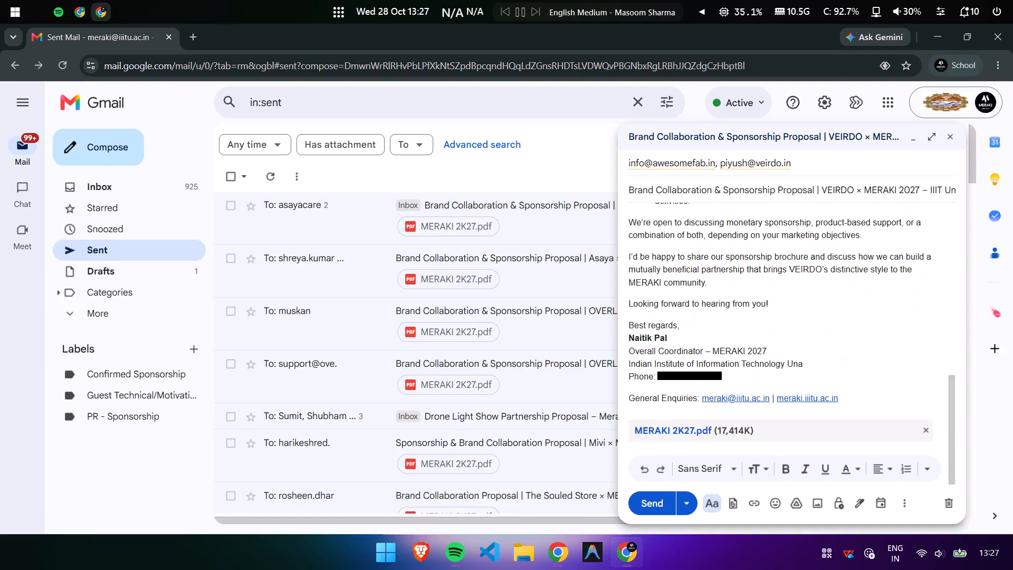
{"action": "scroll", "coordinate": [765, 262], "scroll_direction": "down", "scroll_amount": 1}
{"action": "left_click", "coordinate": [719, 341]}
{"action": "scroll", "coordinate": [719, 341], "scroll_direction": "up", "scroll_amount": 3}
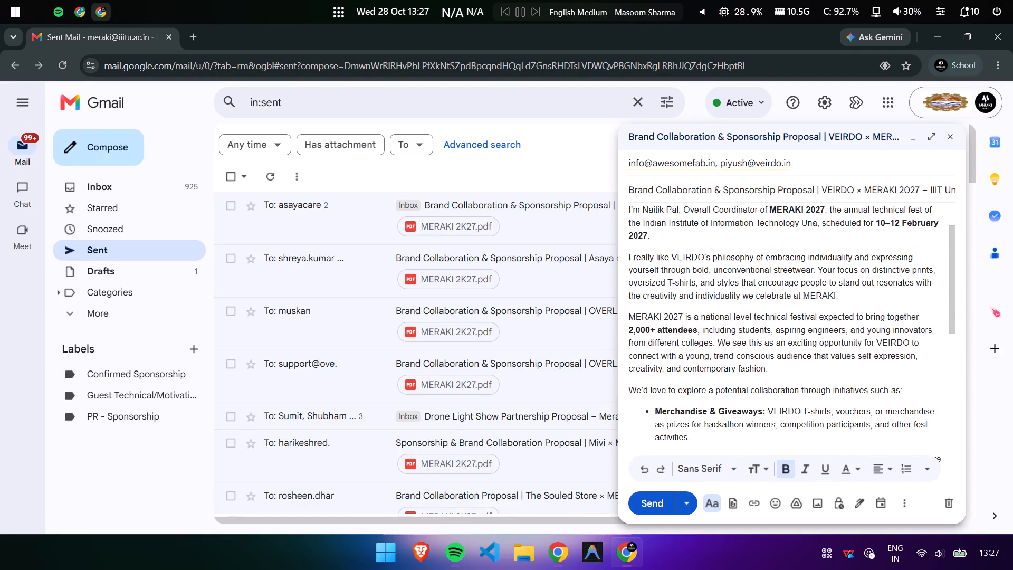
{"action": "scroll", "coordinate": [719, 341], "scroll_direction": "down", "scroll_amount": 5}
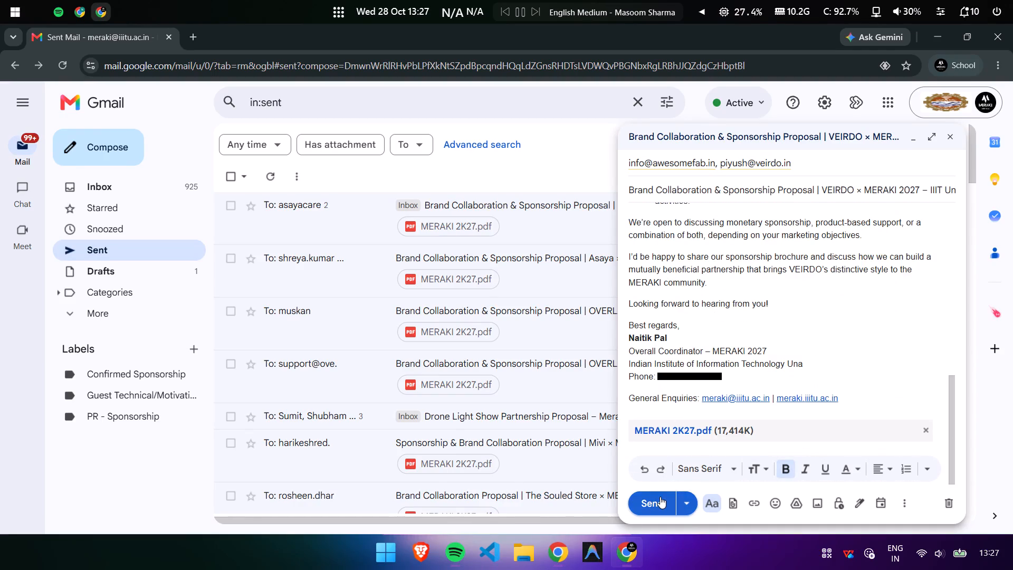
{"action": "left_click", "coordinate": [660, 497]}
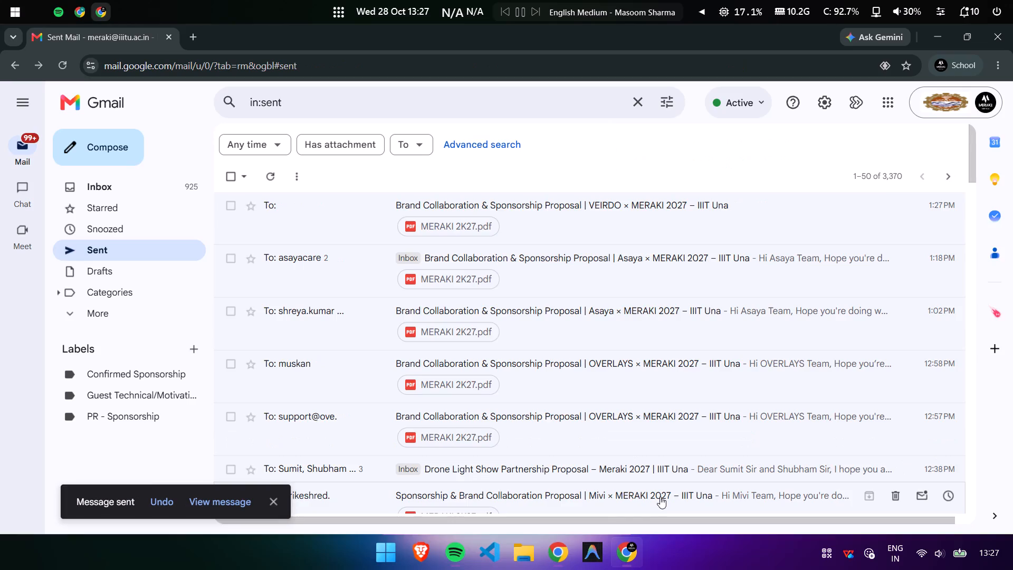
Open the sent VEIRDO email, check its signature and brochure attachment, and return to the Sent list.
{"action": "left_click", "coordinate": [692, 223]}
{"action": "scroll", "coordinate": [607, 314], "scroll_direction": "down", "scroll_amount": 3}
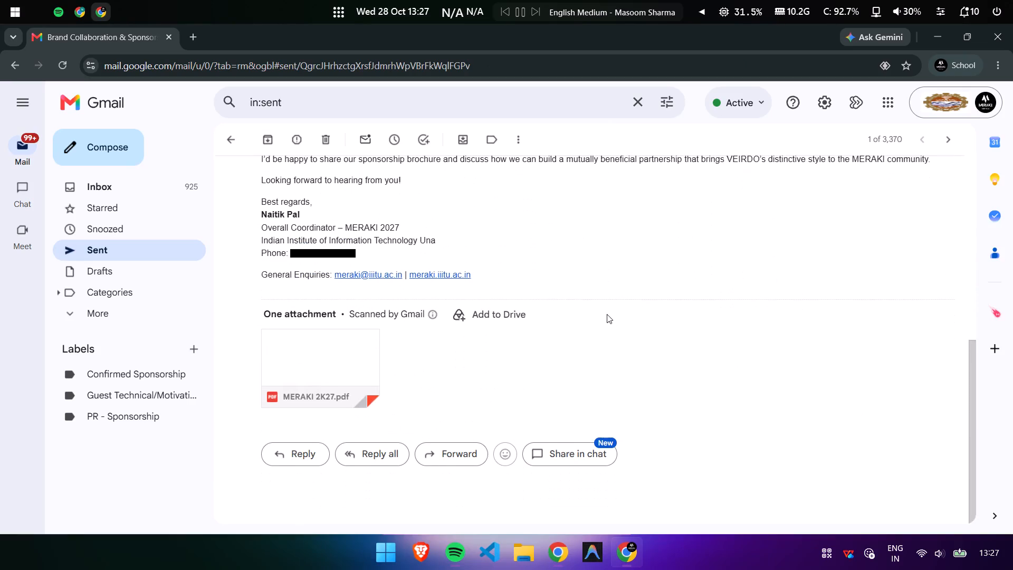
{"action": "left_click", "coordinate": [551, 317]}
{"action": "scroll", "coordinate": [551, 317], "scroll_direction": "up", "scroll_amount": 7}
{"action": "scroll", "coordinate": [551, 317], "scroll_direction": "down", "scroll_amount": 4}
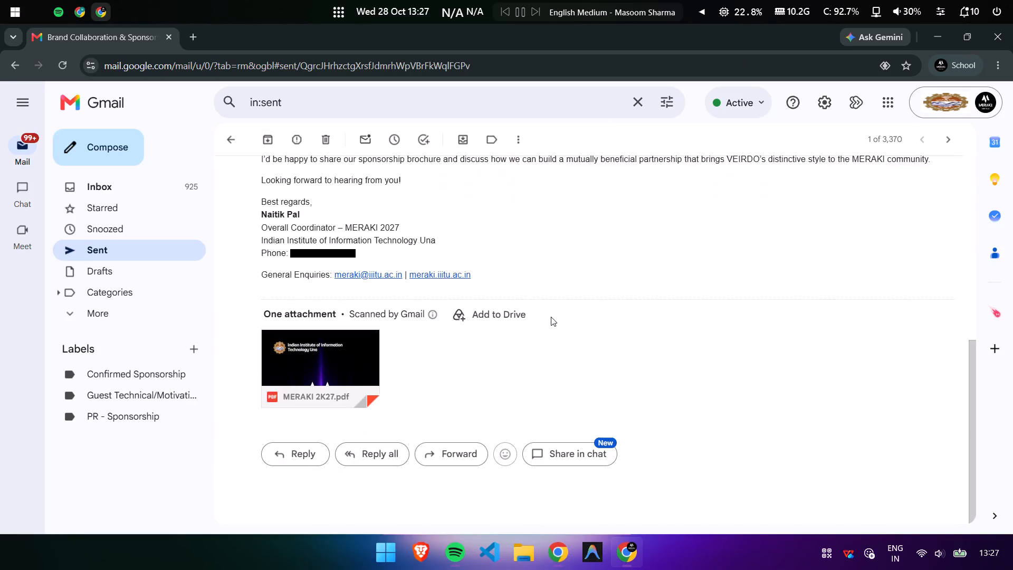
{"action": "scroll", "coordinate": [551, 317], "scroll_direction": "right", "scroll_amount": 6}
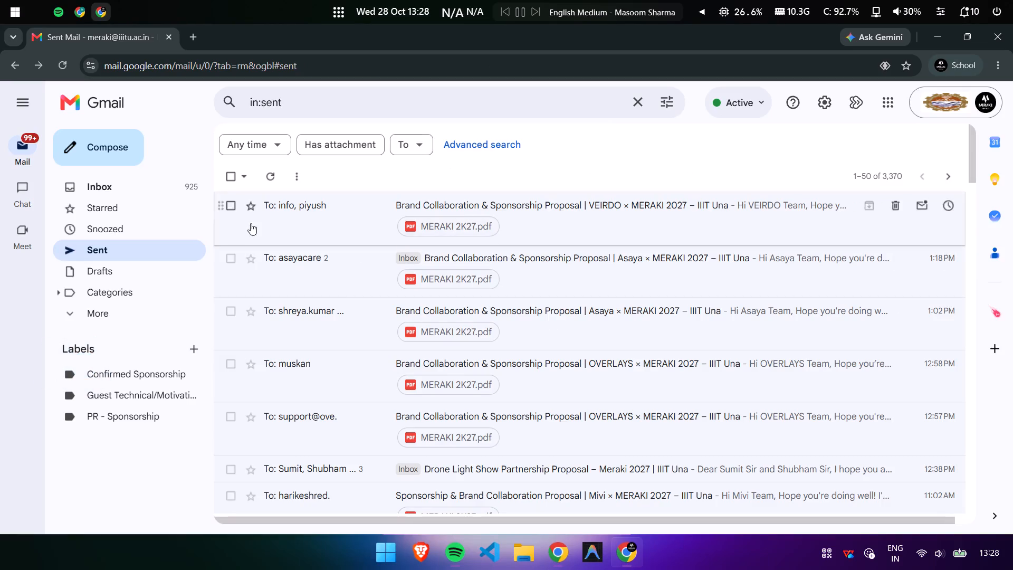
Switch to the brand research window and close the LinkedIn profile, SignalHire, Veirdo contact and Asaya story pages.
{"action": "left_click", "coordinate": [556, 566]}
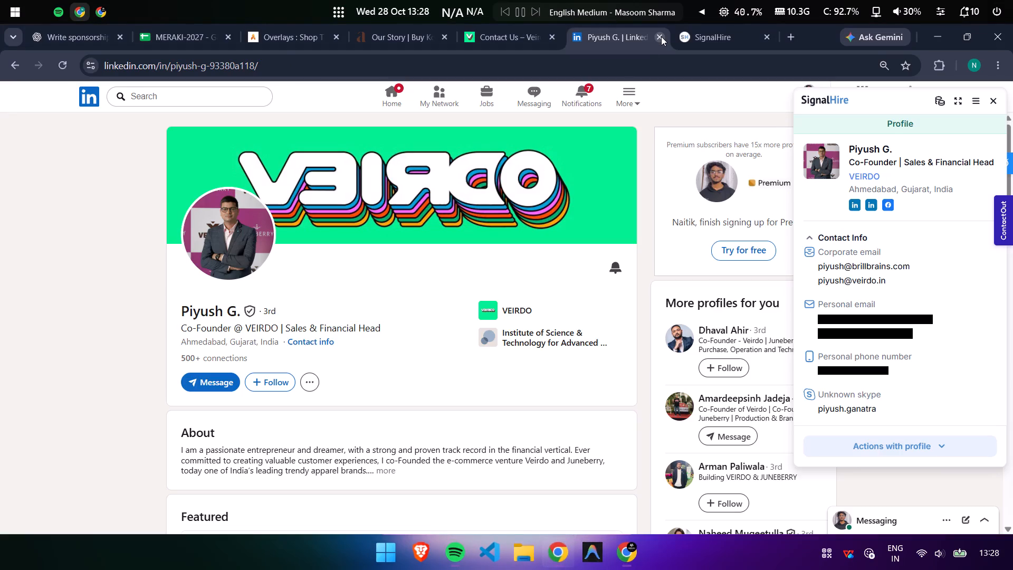
{"action": "left_click", "coordinate": [661, 36]}
{"action": "left_click", "coordinate": [661, 36]}
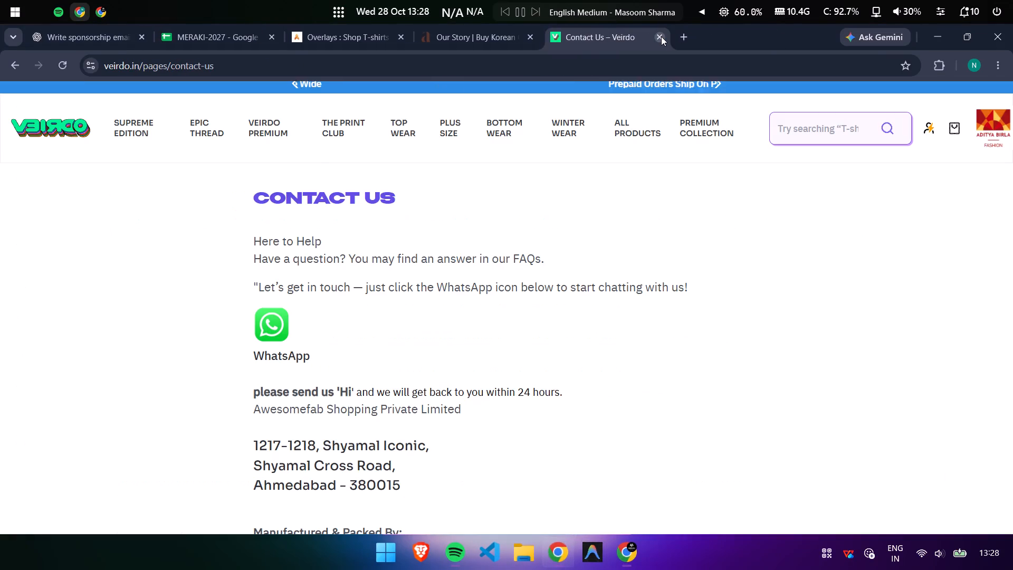
{"action": "left_click", "coordinate": [661, 36]}
{"action": "left_click", "coordinate": [639, 39]}
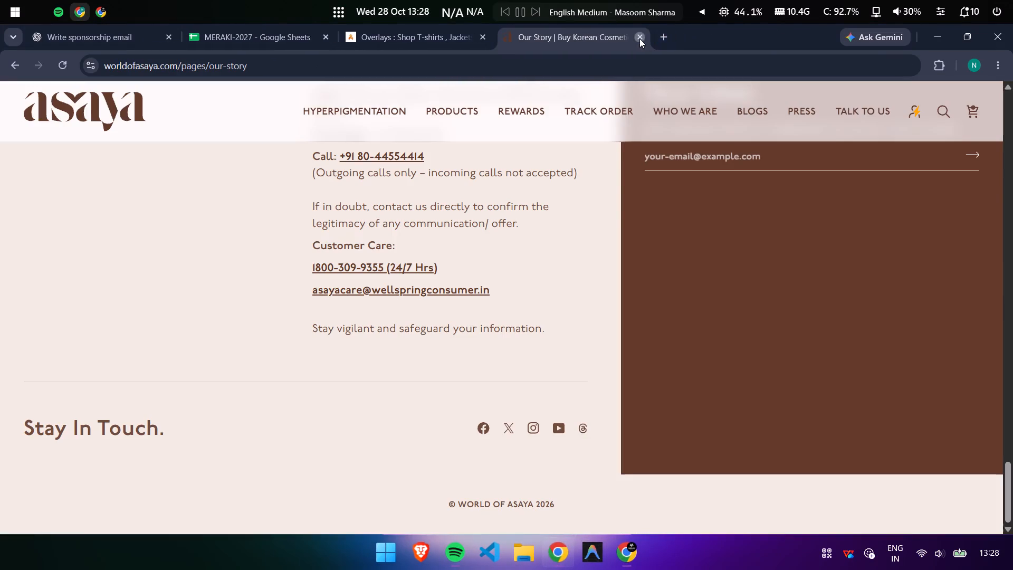
Select the whole Veirdo row, row 33, in the MERAKI-2027 spreadsheet.
{"action": "left_click", "coordinate": [261, 31]}
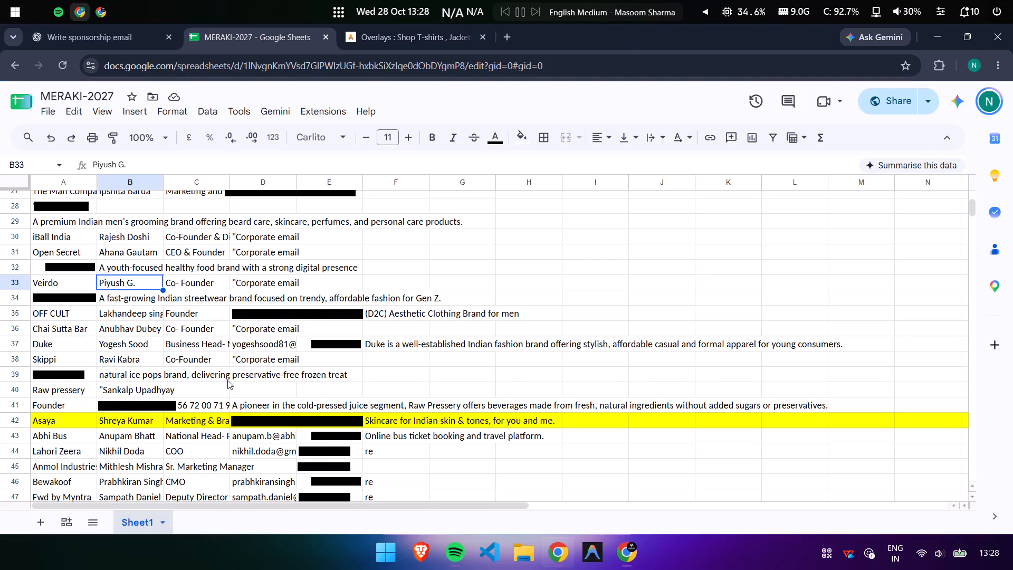
{"action": "left_click", "coordinate": [16, 282]}
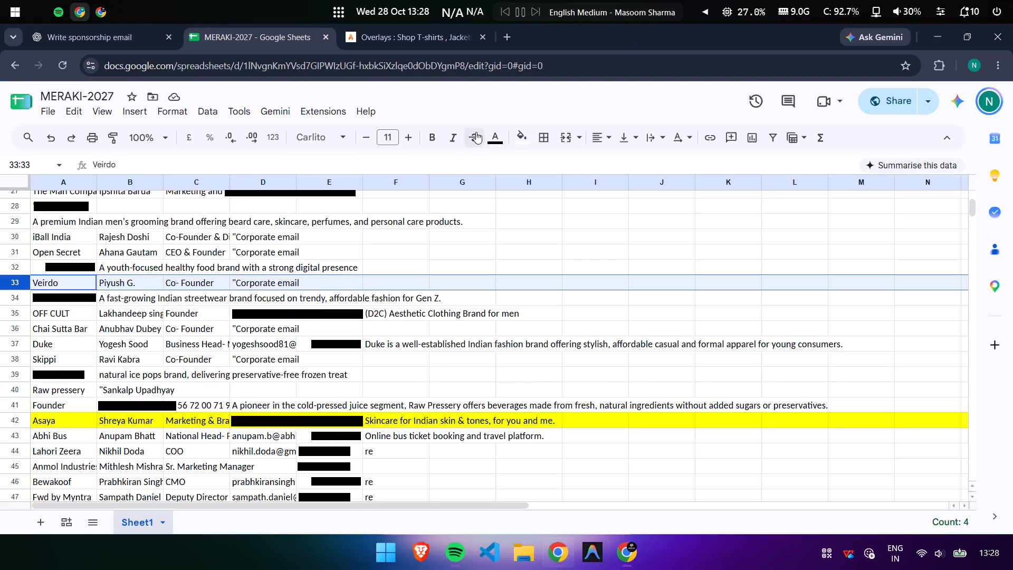
Highlight the entire Veirdo row in yellow in the MERAKI-2027 spreadsheet.
{"action": "left_click", "coordinate": [513, 138]}
{"action": "left_click", "coordinate": [566, 196]}
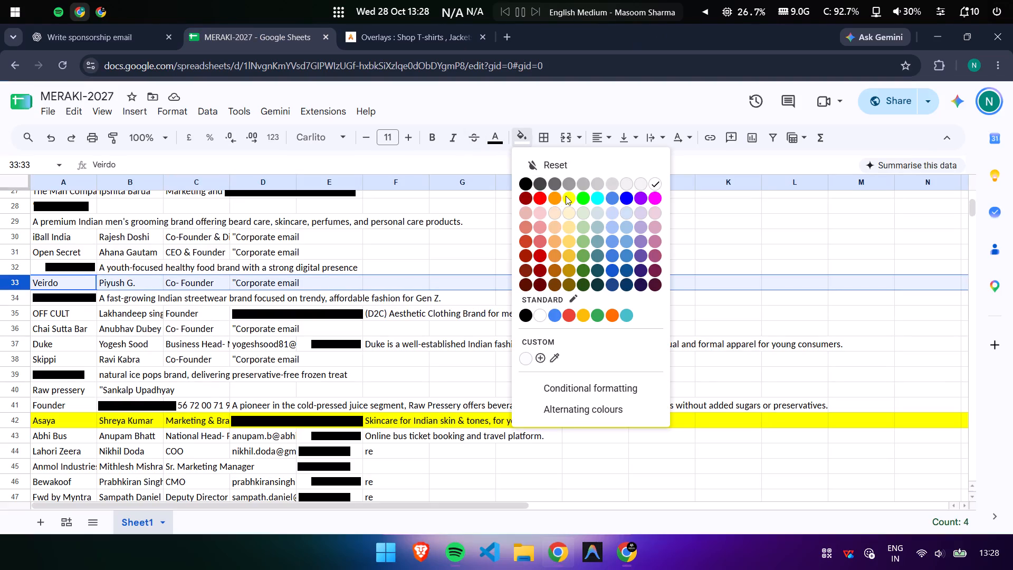
{"action": "left_click", "coordinate": [444, 305]}
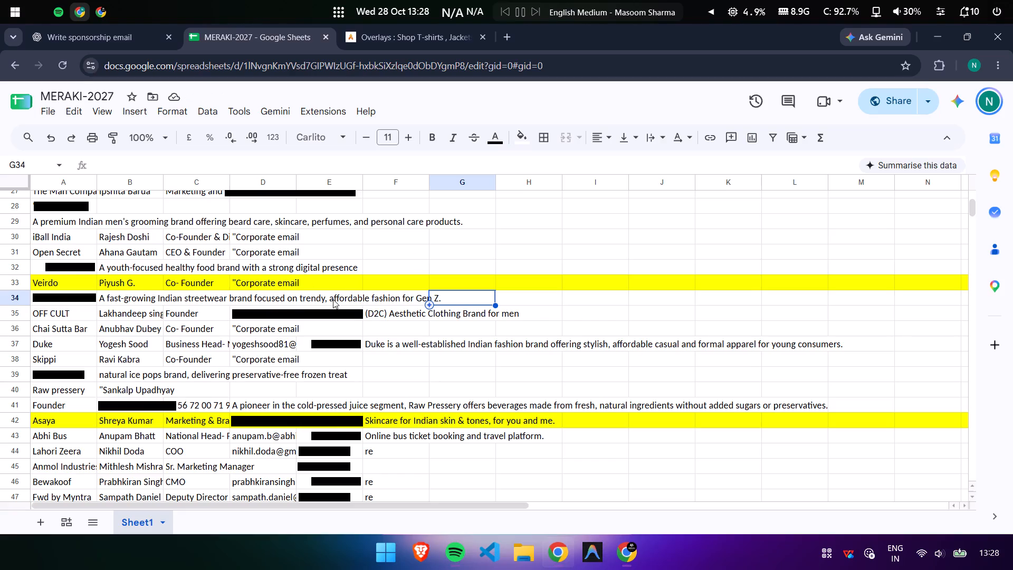
Pick Deconstruct as the next brand in the spreadsheet, search the web for it, and open its official website.
{"action": "left_click", "coordinate": [81, 313]}
{"action": "scroll", "coordinate": [81, 313], "scroll_direction": "up", "scroll_amount": 1}
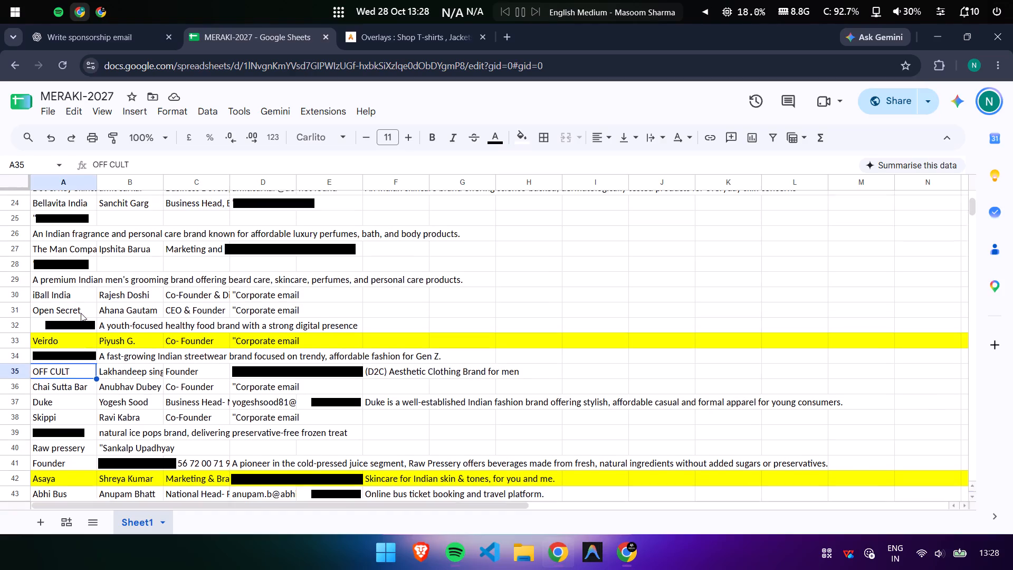
{"action": "scroll", "coordinate": [81, 313], "scroll_direction": "up", "scroll_amount": 1}
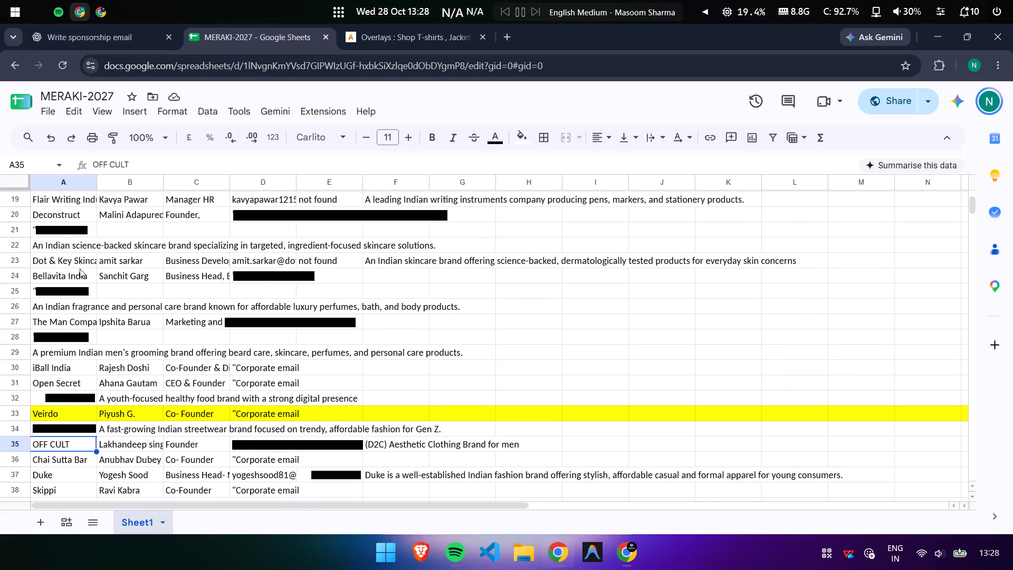
{"action": "scroll", "coordinate": [80, 269], "scroll_direction": "up", "scroll_amount": 1}
{"action": "left_click", "coordinate": [69, 233]}
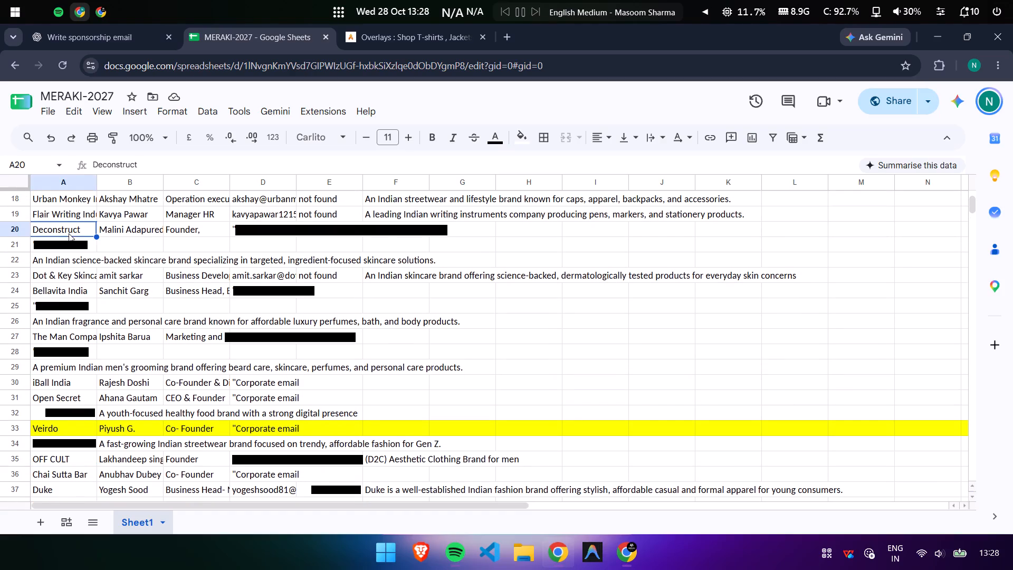
{"action": "left_click", "coordinate": [506, 37]}
{"action": "type", "text": "decons"}
{"action": "key", "text": "Down"}
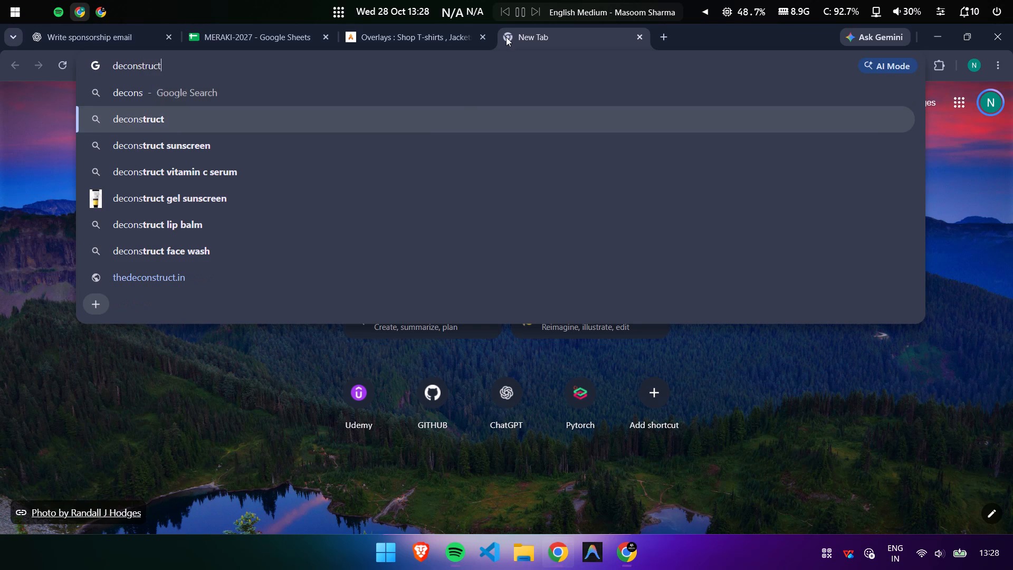
{"action": "key", "text": "Return"}
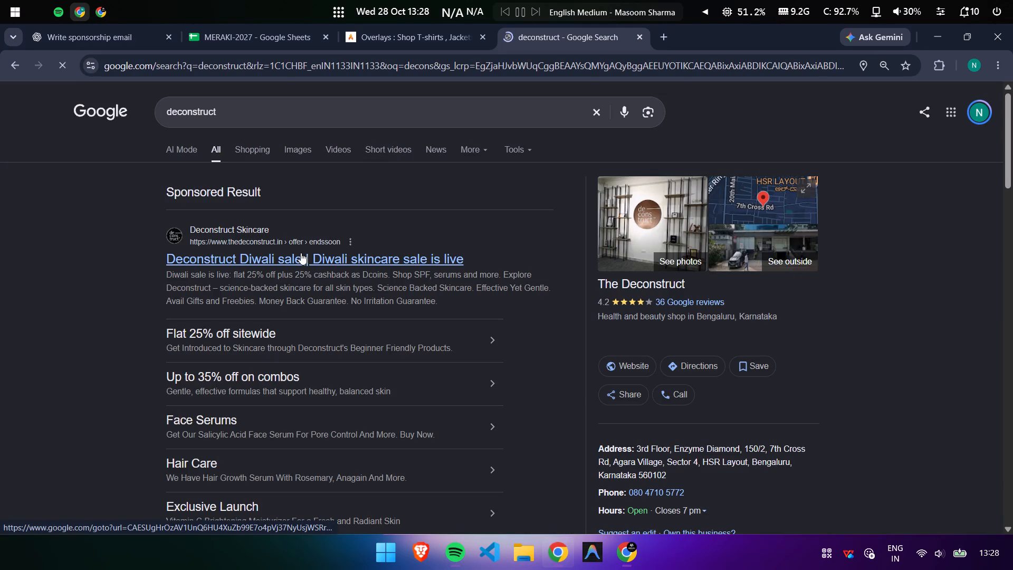
{"action": "scroll", "coordinate": [301, 253], "scroll_direction": "down", "scroll_amount": 1}
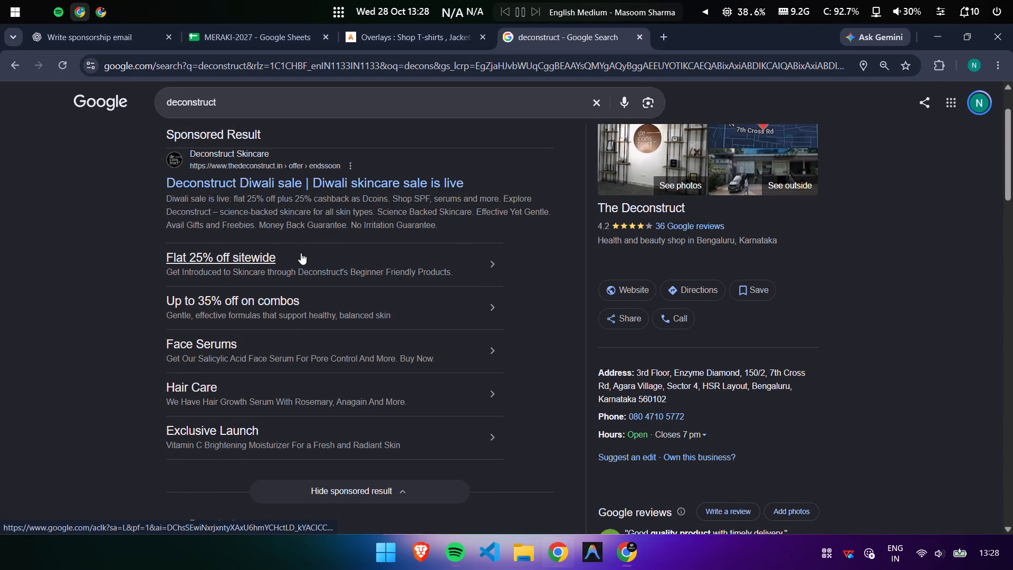
{"action": "scroll", "coordinate": [301, 253], "scroll_direction": "down", "scroll_amount": 2}
{"action": "scroll", "coordinate": [301, 253], "scroll_direction": "up", "scroll_amount": 1}
{"action": "scroll", "coordinate": [301, 253], "scroll_direction": "down", "scroll_amount": 2}
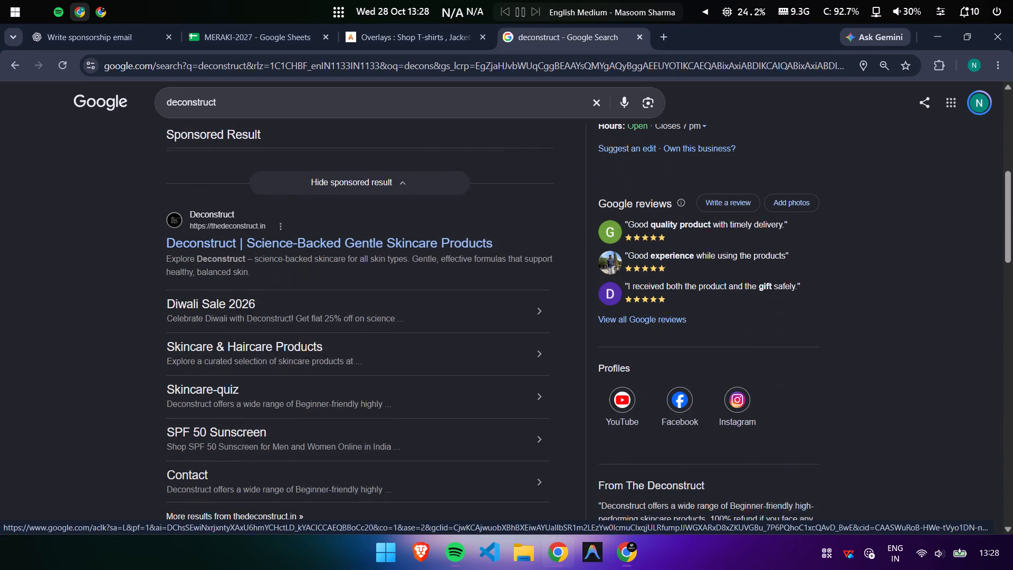
{"action": "left_click", "coordinate": [290, 245]}
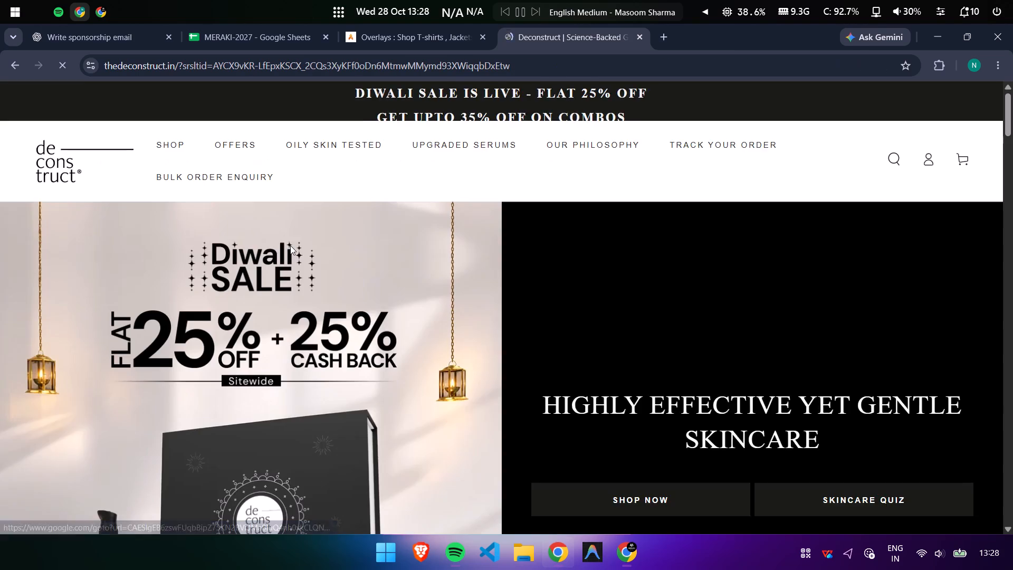
{"action": "scroll", "coordinate": [290, 245], "scroll_direction": "down", "scroll_amount": 4}
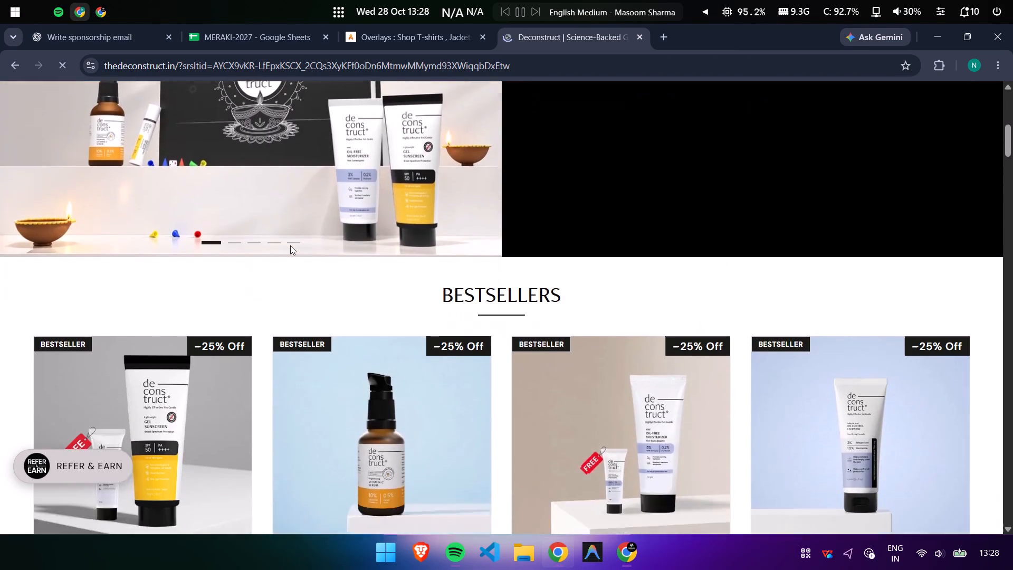
{"action": "scroll", "coordinate": [290, 245], "scroll_direction": "down", "scroll_amount": 4}
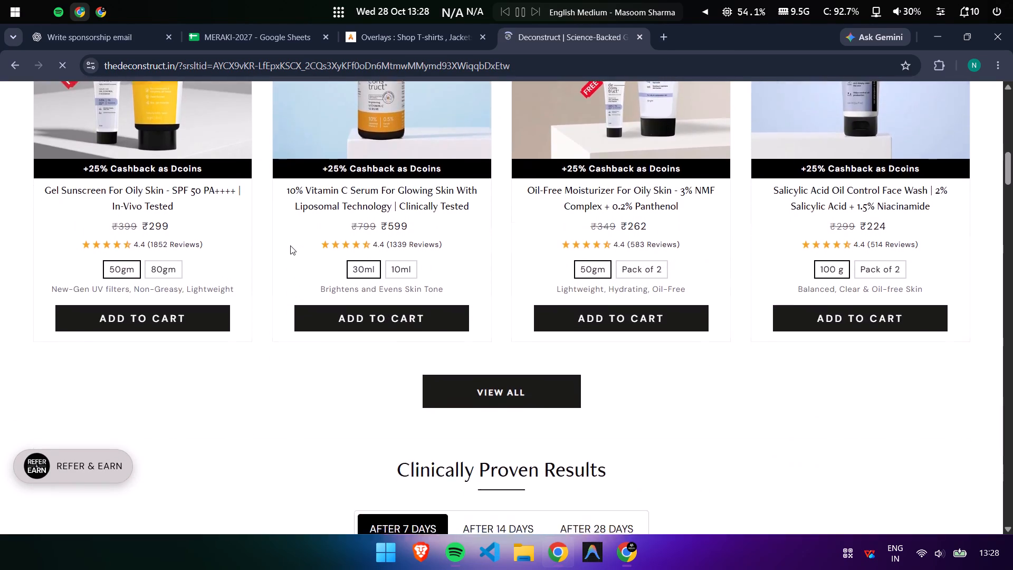
{"action": "scroll", "coordinate": [290, 245], "scroll_direction": "down", "scroll_amount": 17}
{"action": "scroll", "coordinate": [290, 245], "scroll_direction": "up", "scroll_amount": 1}
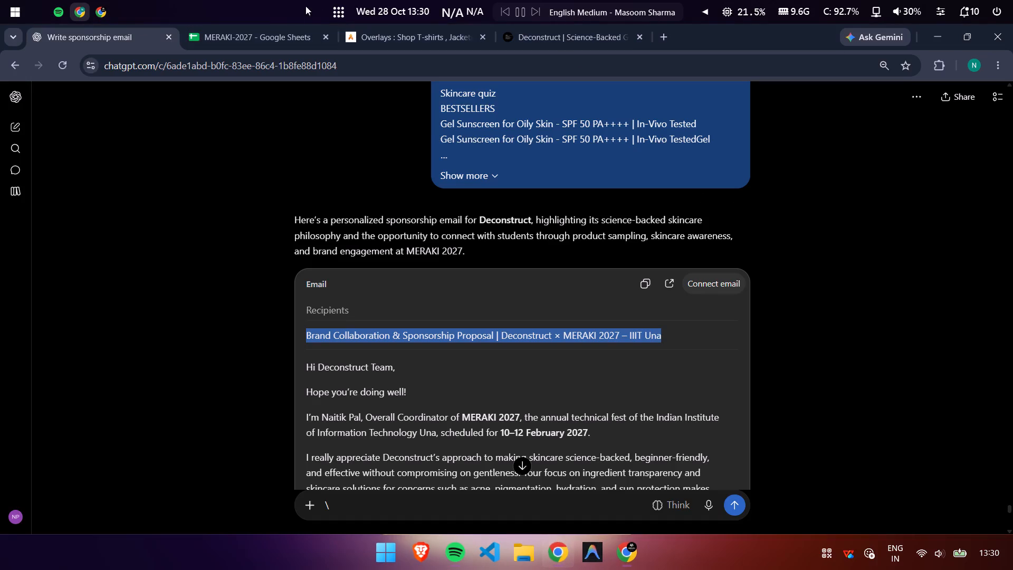
{"action": "left_click", "coordinate": [269, 28]}
{"action": "left_click", "coordinate": [140, 232]}
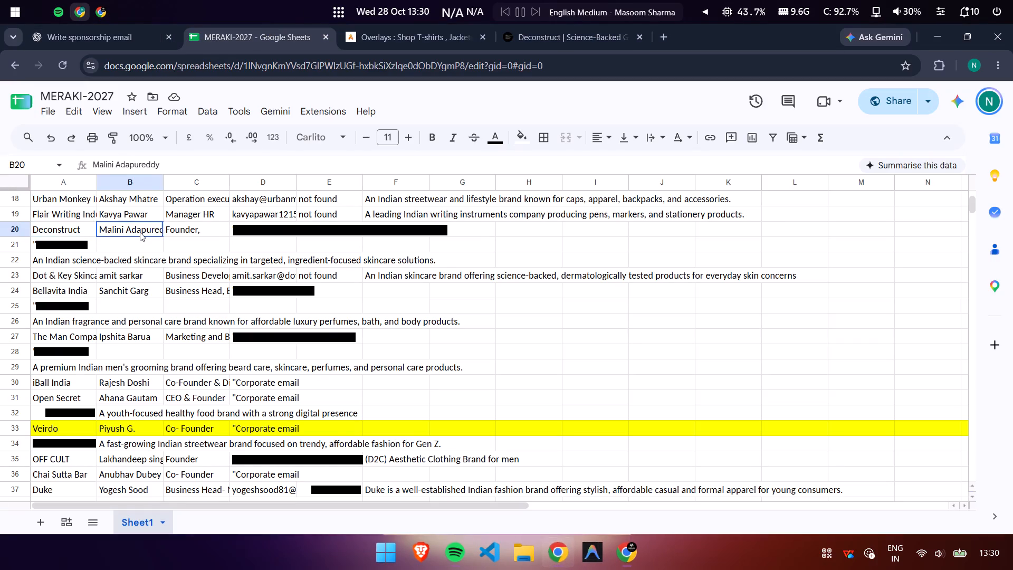
{"action": "left_click", "coordinate": [185, 162]}
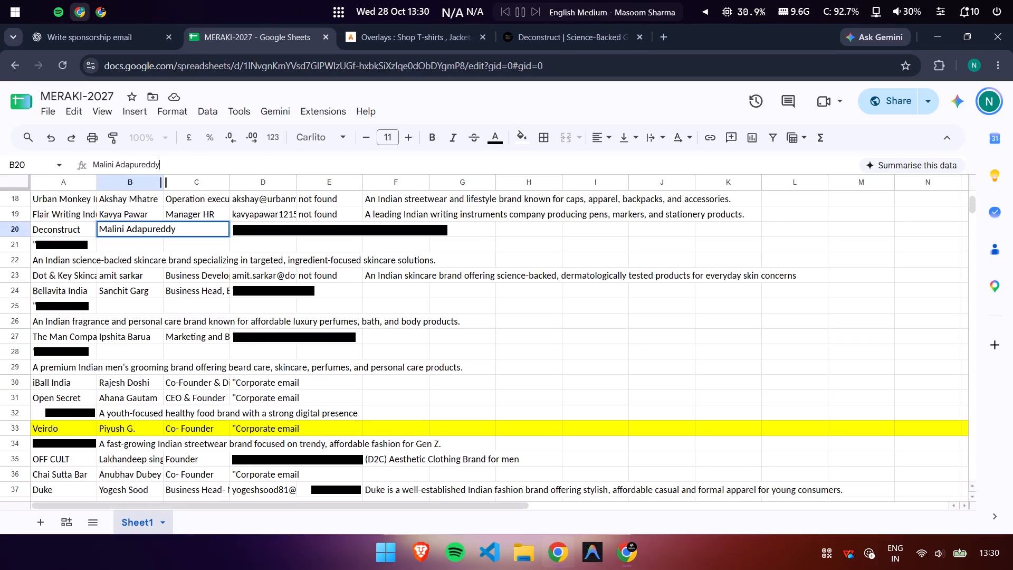
{"action": "key", "text": "ctrl+a"}
{"action": "key", "text": "ctrl+c"}
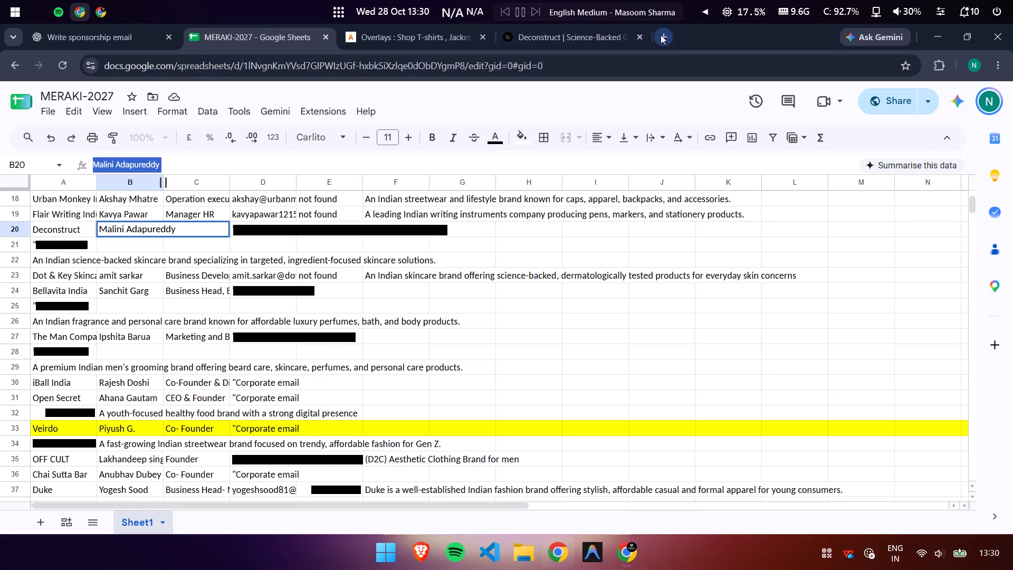
{"action": "left_click", "coordinate": [661, 35]}
{"action": "key", "text": "ctrl+v"}
{"action": "key", "text": "Return"}
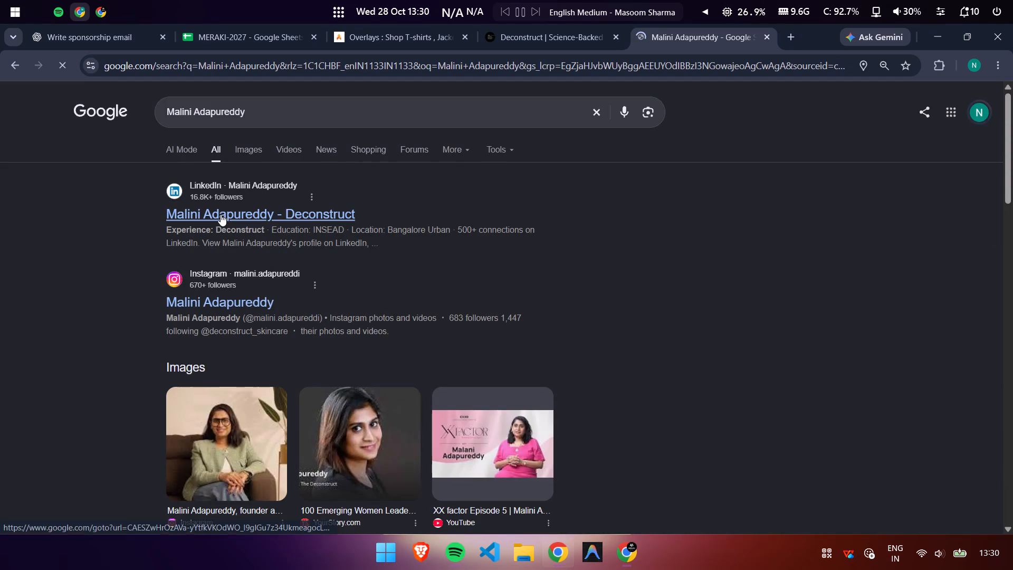
{"action": "left_click", "coordinate": [225, 213]}
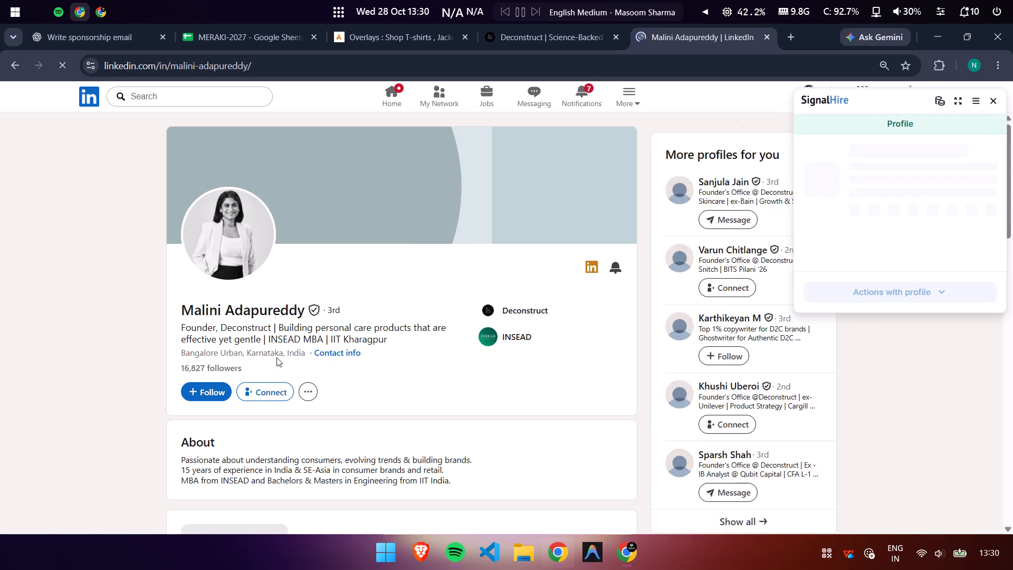
Send the Deconstruct founder a LinkedIn connection invitation without a note and follow the profile.
{"action": "left_click", "coordinate": [247, 391]}
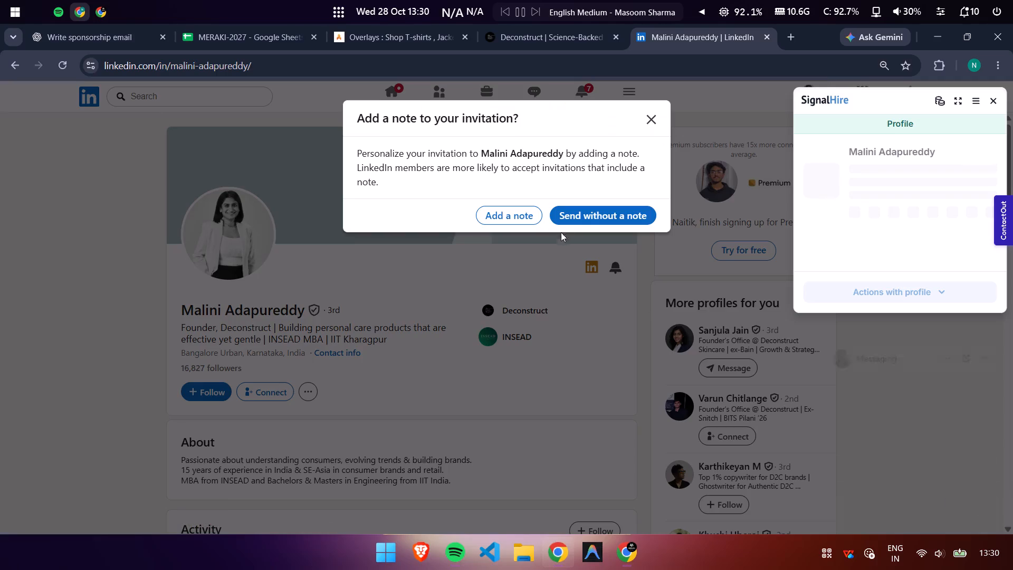
{"action": "left_click", "coordinate": [592, 215]}
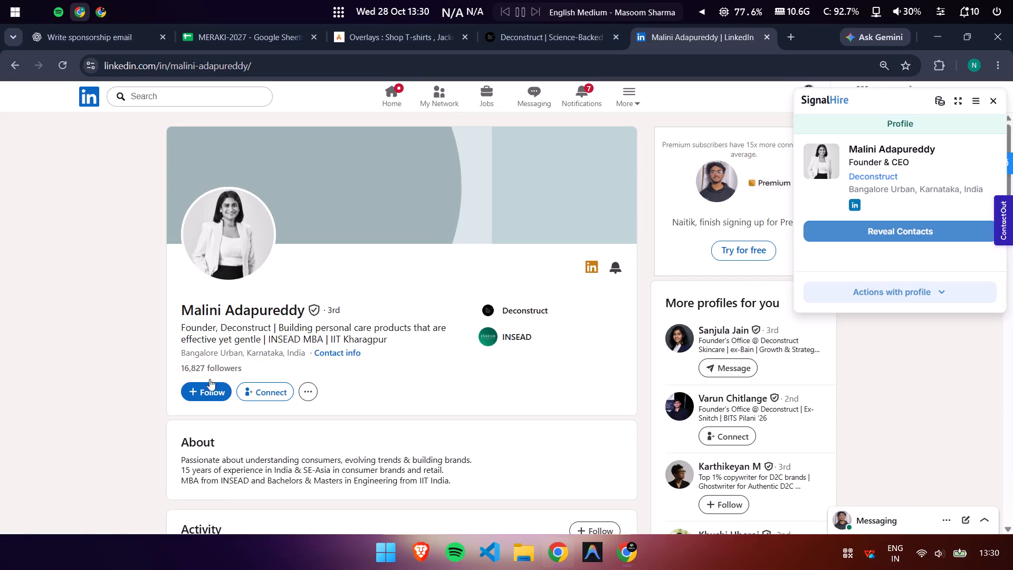
{"action": "left_click", "coordinate": [202, 397]}
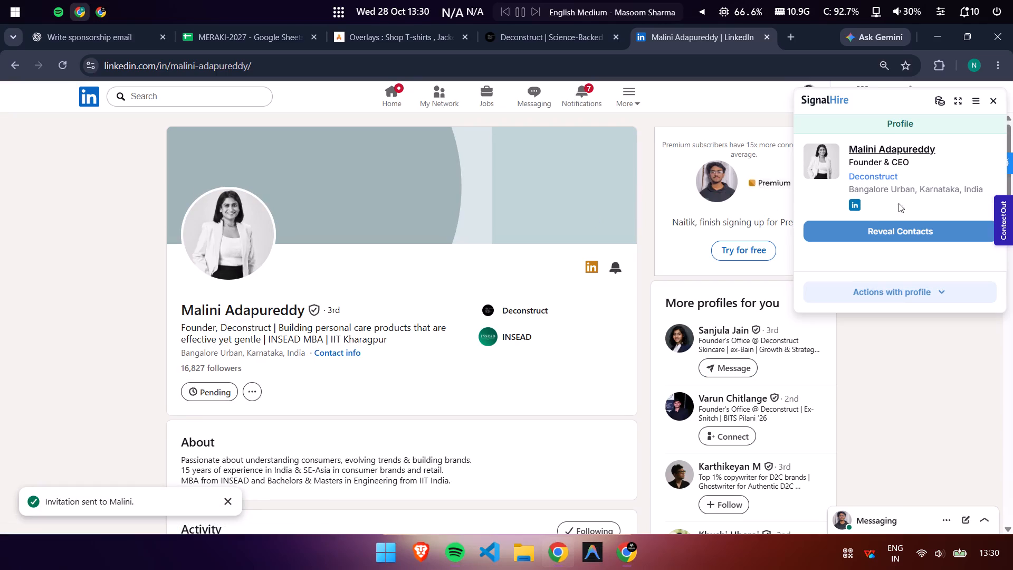
Reveal the founder's contacts in SignalHire and add the corporate email as a second recipient of the Deconstruct draft in Gmail.
{"action": "left_click", "coordinate": [866, 220]}
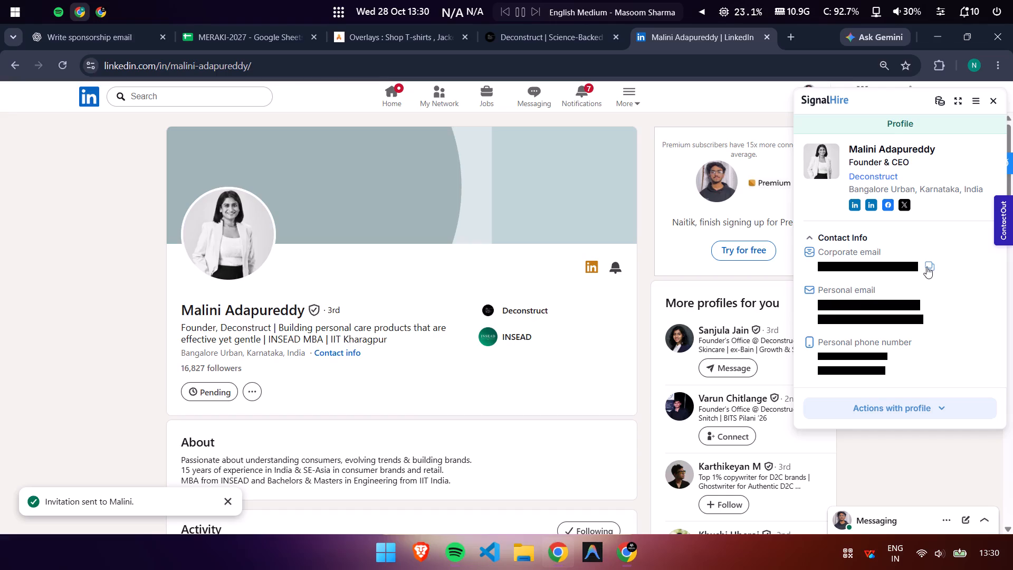
{"action": "left_click", "coordinate": [928, 268]}
{"action": "left_click", "coordinate": [623, 550]}
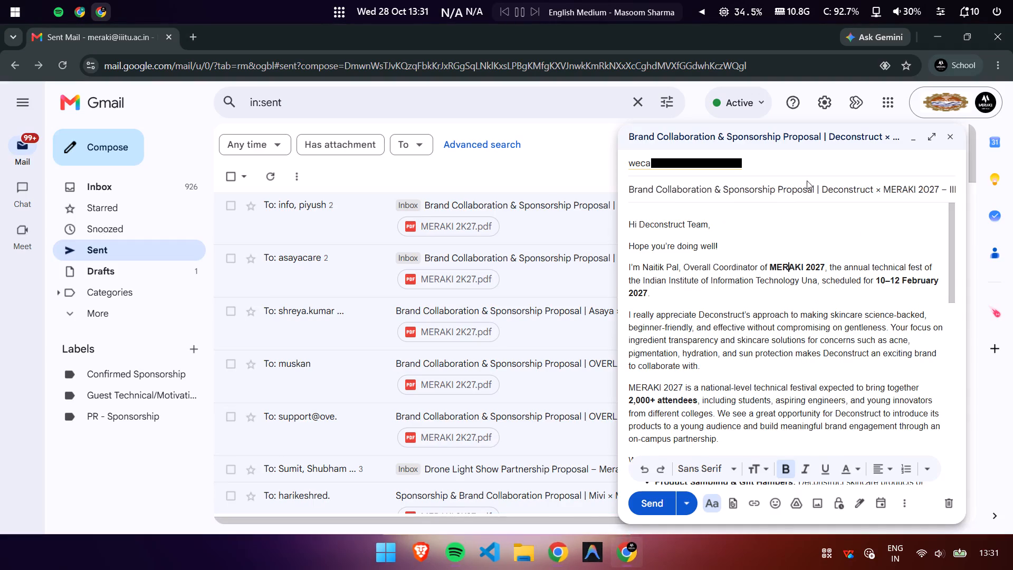
{"action": "left_click", "coordinate": [804, 159]}
{"action": "key", "text": "ctrl+v"}
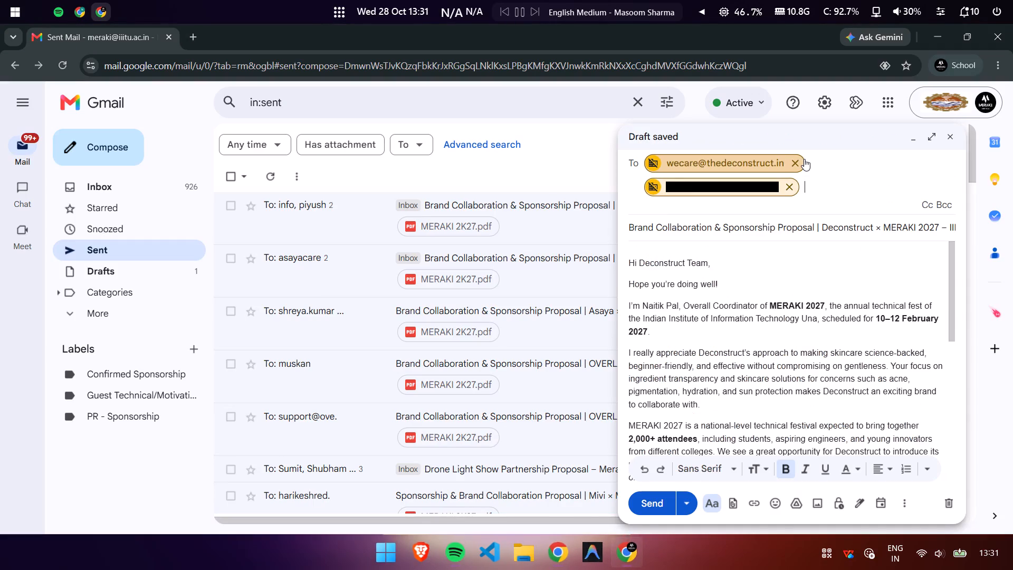
{"action": "left_click", "coordinate": [802, 227]}
{"action": "left_click", "coordinate": [766, 253]}
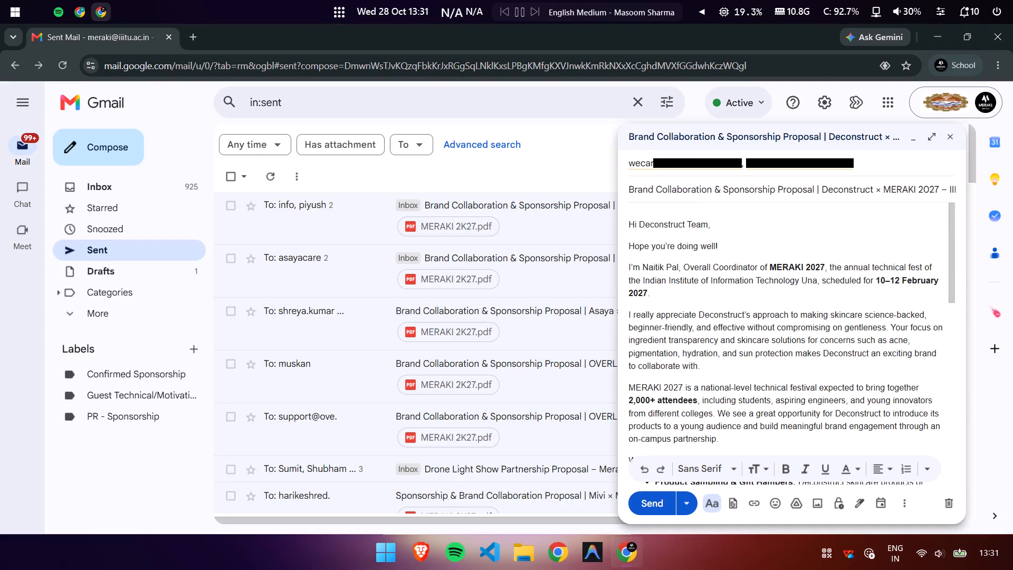
Review the Deconstruct proposal draft from greeting to signature, including the attached MERAKI 2K27.pdf brochure.
{"action": "scroll", "coordinate": [766, 253], "scroll_direction": "down", "scroll_amount": 6}
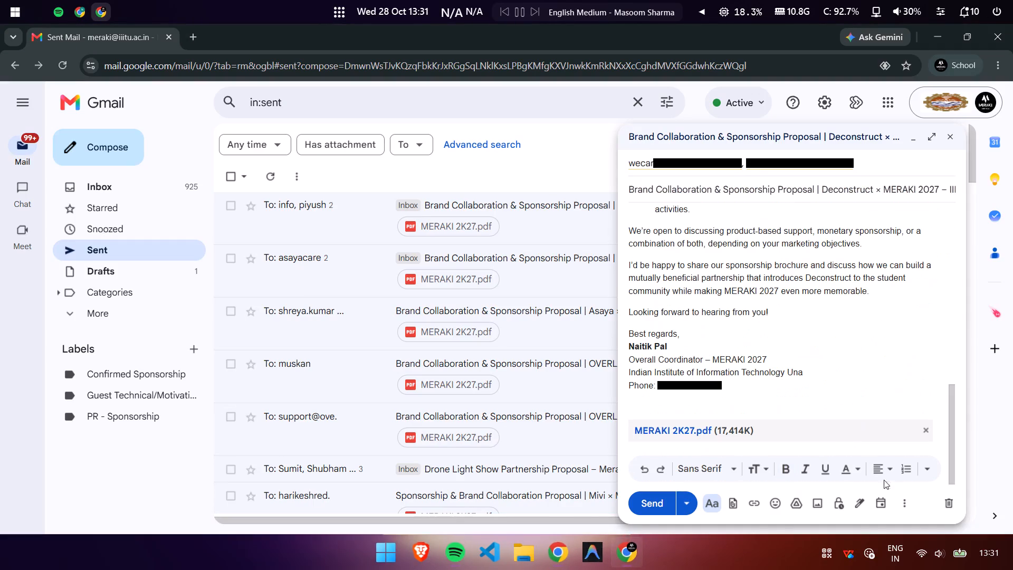
{"action": "scroll", "coordinate": [807, 347], "scroll_direction": "up", "scroll_amount": 4}
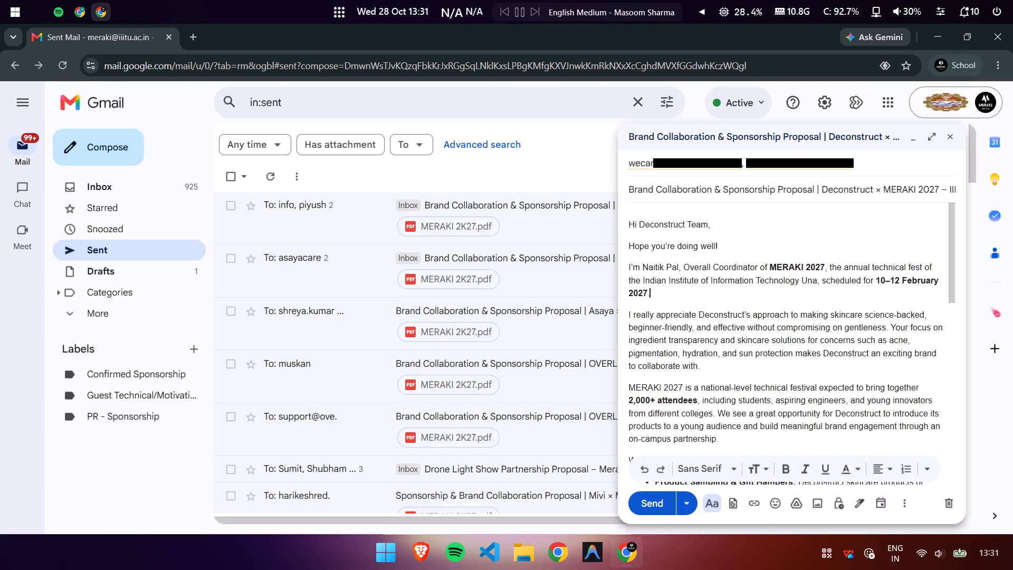
{"action": "left_click", "coordinate": [783, 296]}
{"action": "scroll", "coordinate": [783, 296], "scroll_direction": "down", "scroll_amount": 4}
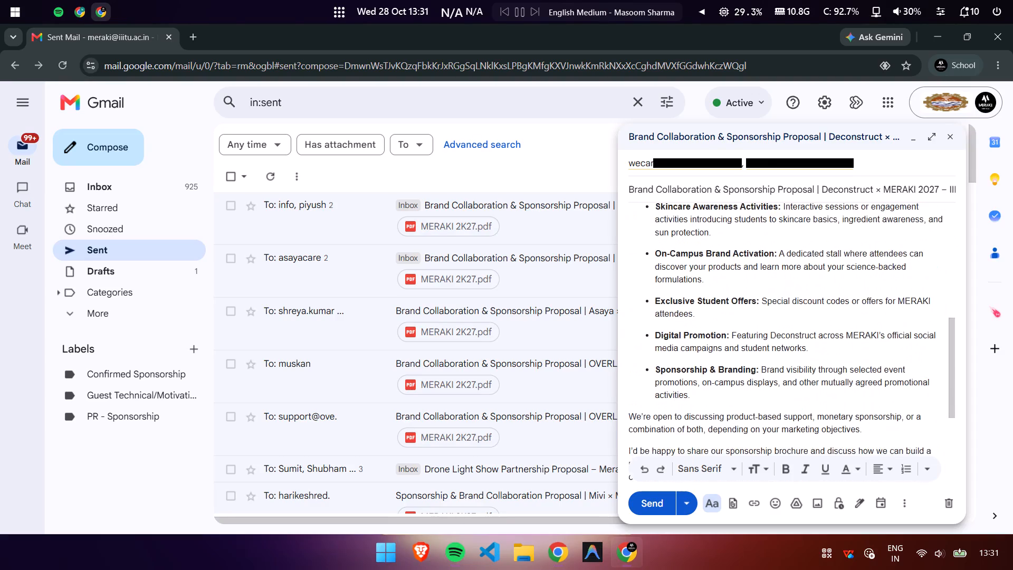
{"action": "scroll", "coordinate": [783, 296], "scroll_direction": "down", "scroll_amount": 3}
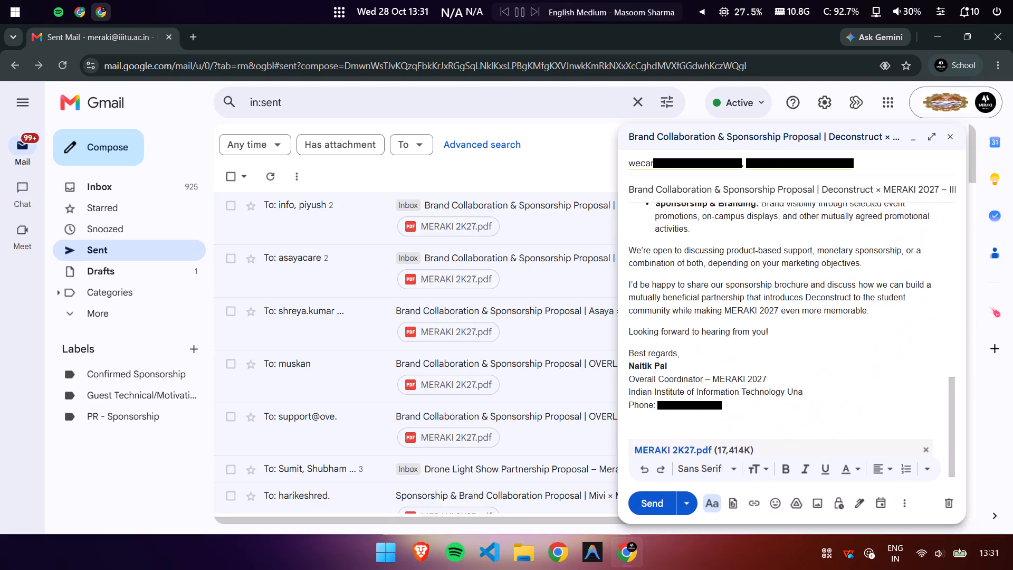
{"action": "left_click", "coordinate": [726, 344]}
{"action": "scroll", "coordinate": [726, 344], "scroll_direction": "up", "scroll_amount": 7}
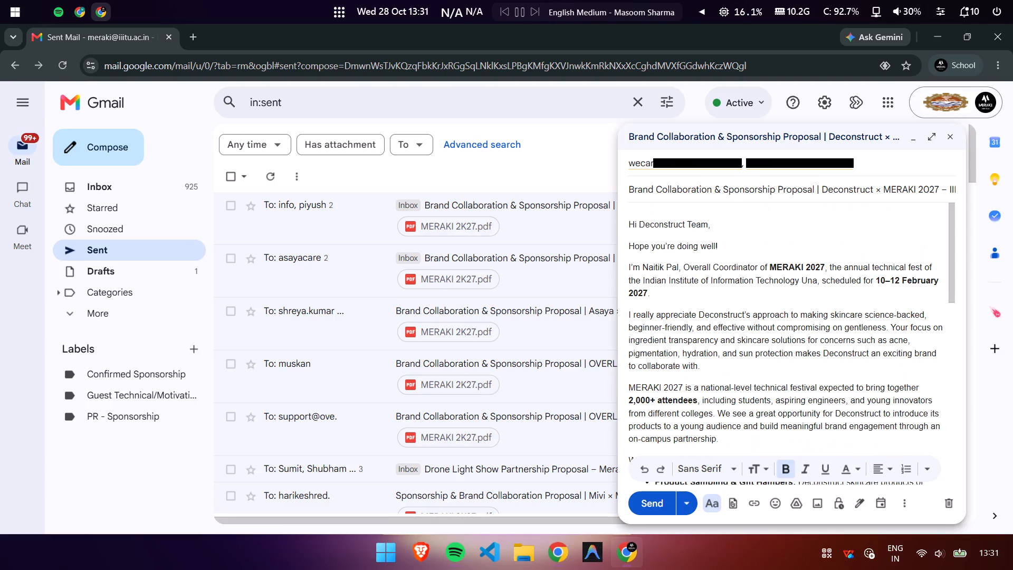
{"action": "left_click", "coordinate": [713, 224]}
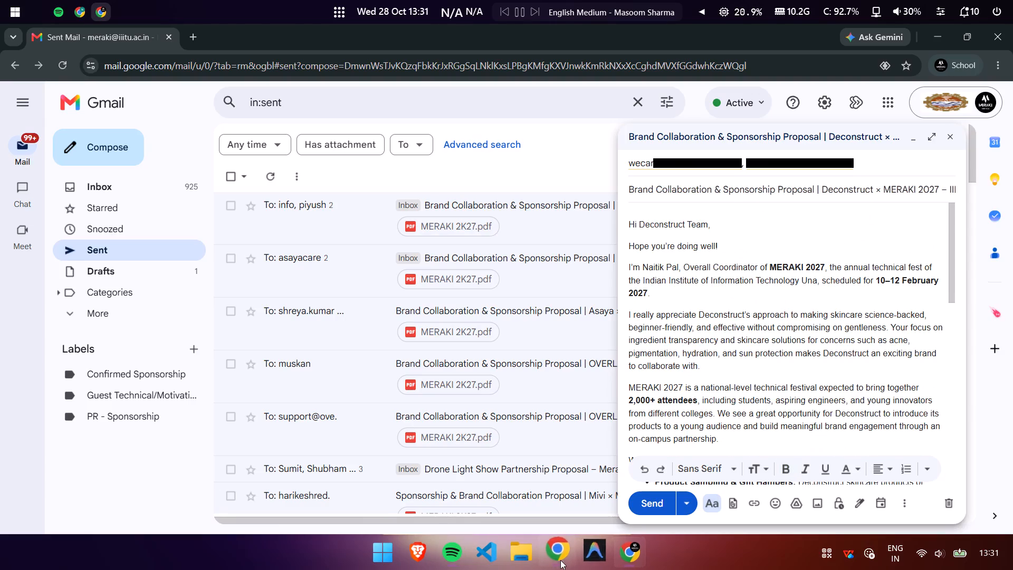
Return to the founder's LinkedIn profile, close SignalHire, and look through the Experience, Activity and About sections.
{"action": "left_click", "coordinate": [560, 560]}
{"action": "left_click", "coordinate": [616, 316]}
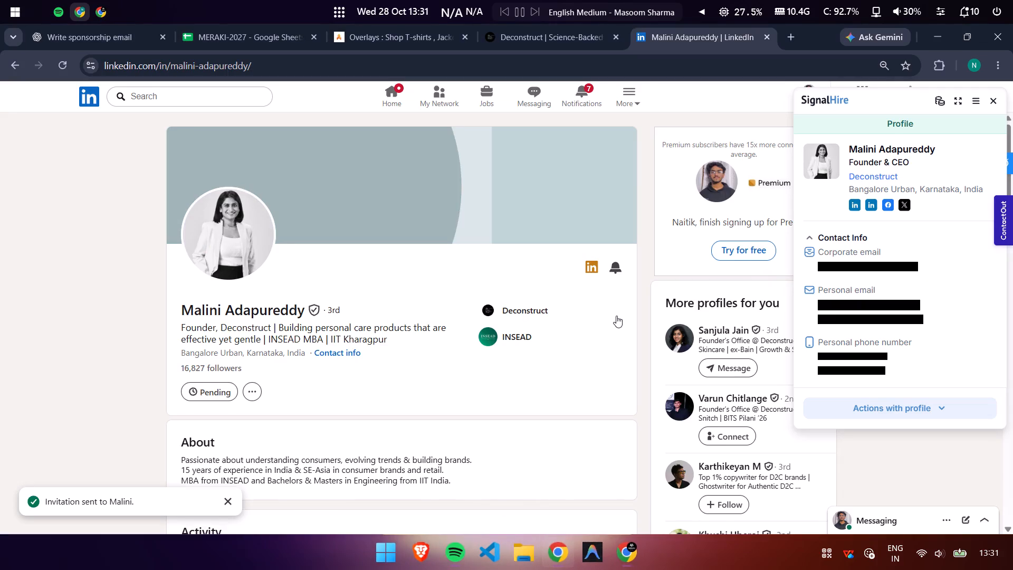
{"action": "scroll", "coordinate": [616, 316], "scroll_direction": "up", "scroll_amount": 11}
{"action": "scroll", "coordinate": [616, 316], "scroll_direction": "down", "scroll_amount": 4}
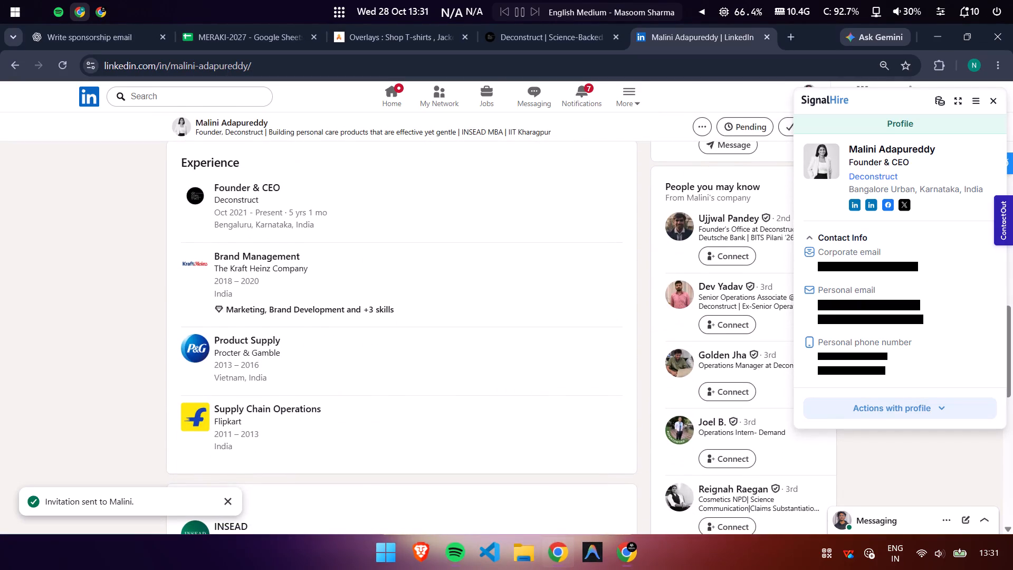
{"action": "left_click", "coordinate": [990, 110]}
{"action": "left_click", "coordinate": [993, 104]}
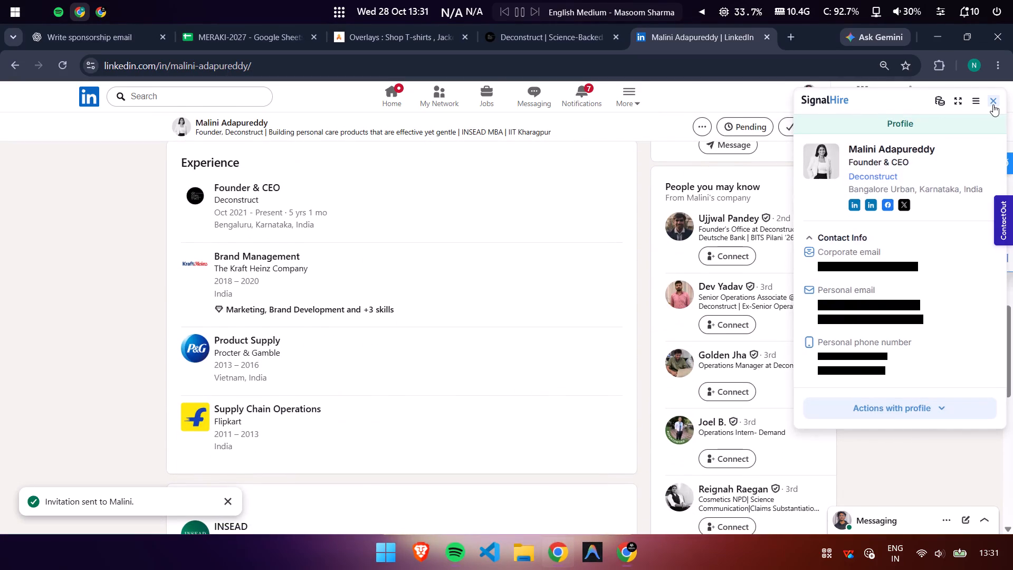
{"action": "scroll", "coordinate": [427, 305], "scroll_direction": "up", "scroll_amount": 3}
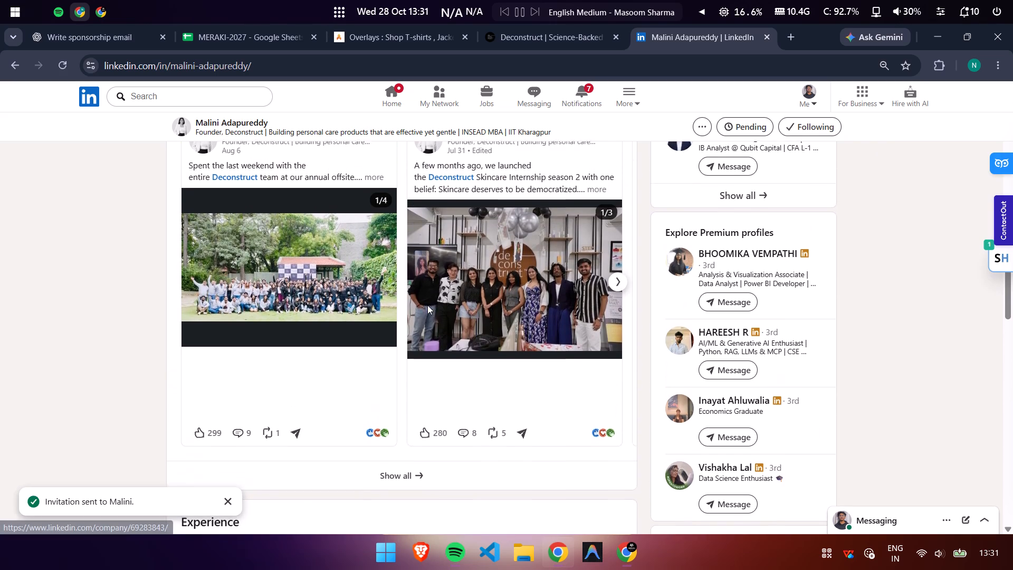
{"action": "scroll", "coordinate": [600, 278], "scroll_direction": "up", "scroll_amount": 2}
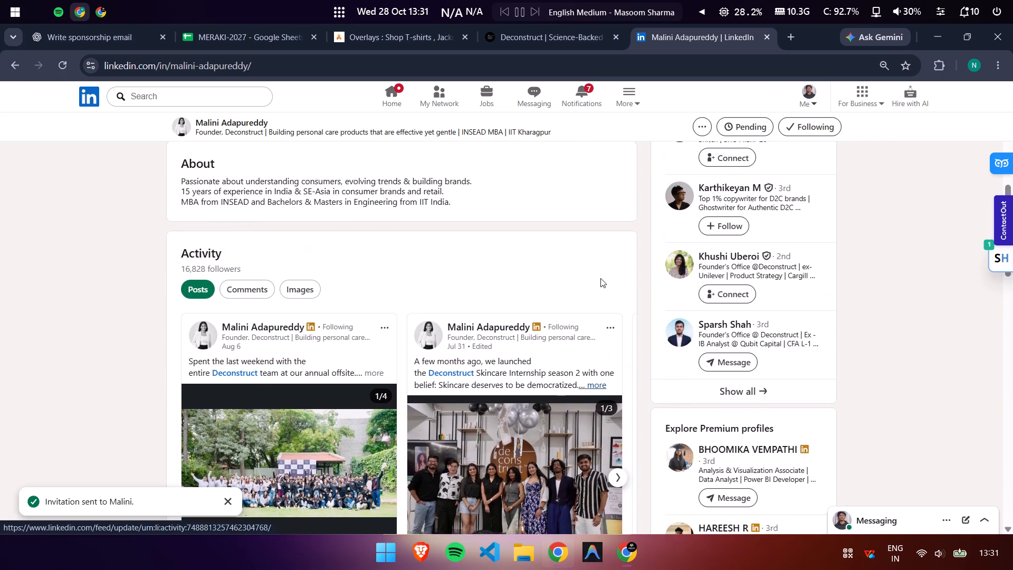
Send LinkedIn connection requests to the two suggested 2nd-degree contacts from Deconstruct's Founder's Office.
{"action": "scroll", "coordinate": [600, 278], "scroll_direction": "up", "scroll_amount": 1}
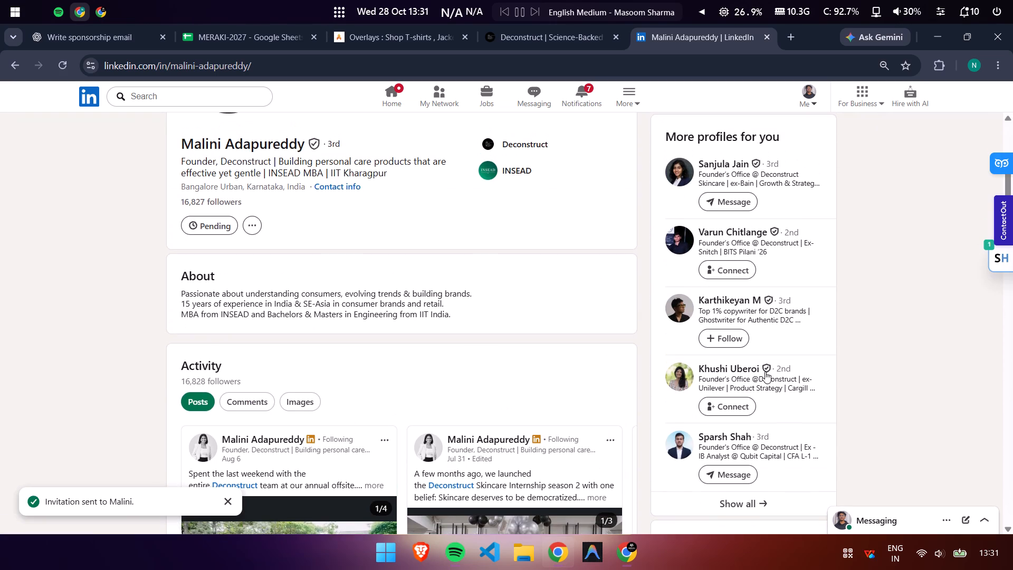
{"action": "left_click", "coordinate": [720, 404]}
{"action": "left_click", "coordinate": [737, 273]}
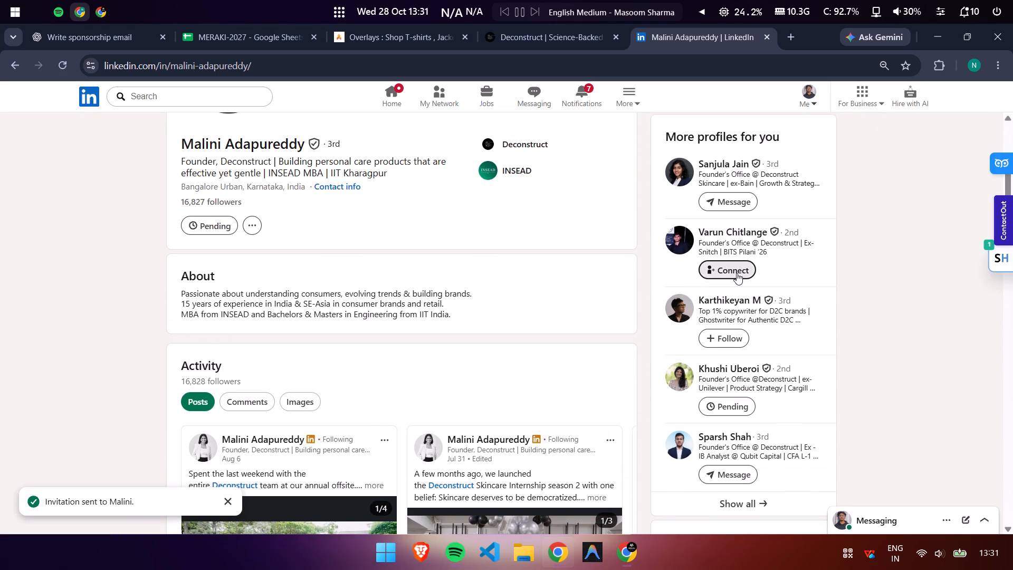
Open the ex-Bain Founder's Office contact's LinkedIn profile, reveal the contact details with SignalHire, and copy the corporate email.
{"action": "left_click", "coordinate": [744, 205]}
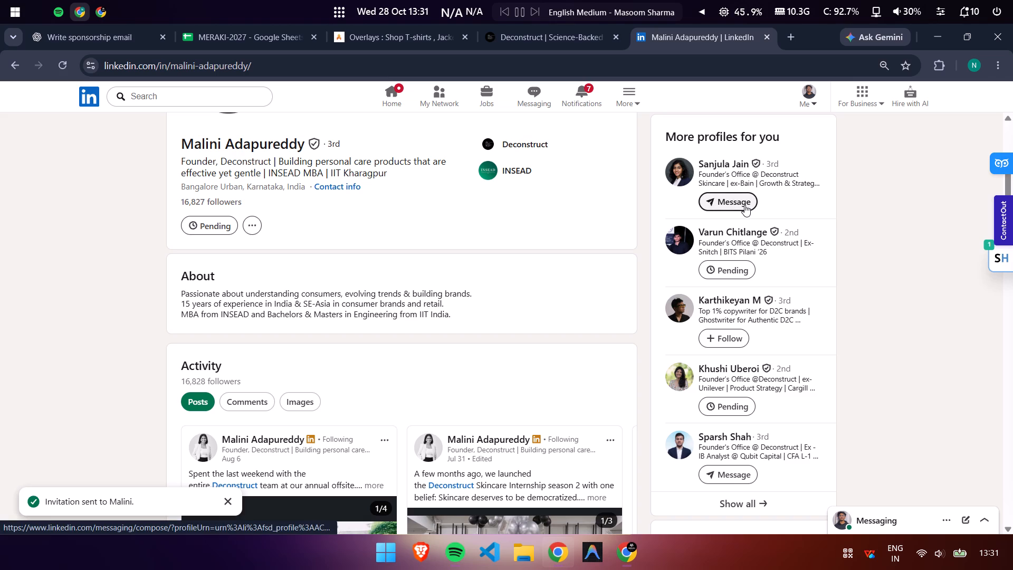
{"action": "left_click", "coordinate": [649, 119]}
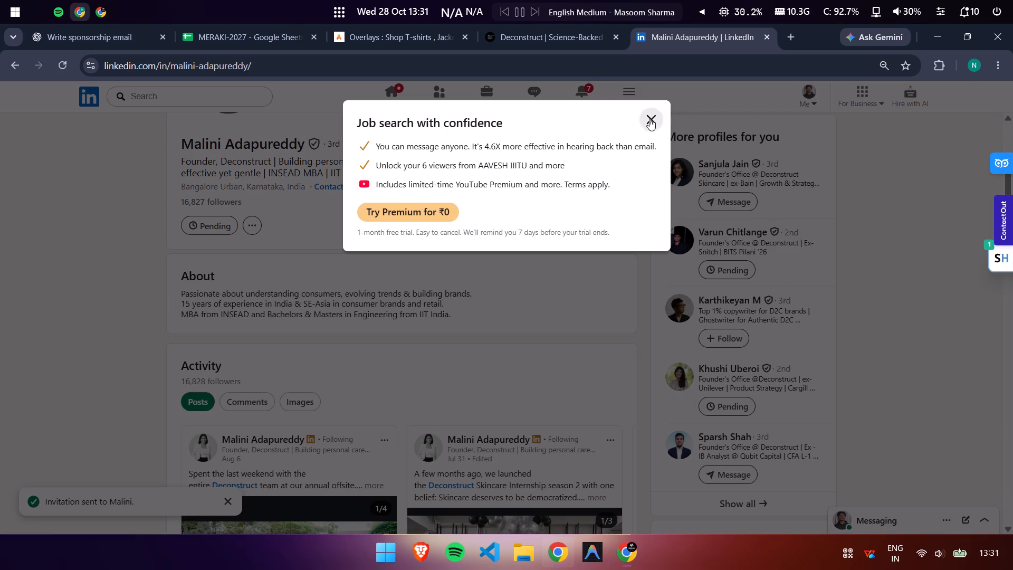
{"action": "left_click", "coordinate": [676, 171]}
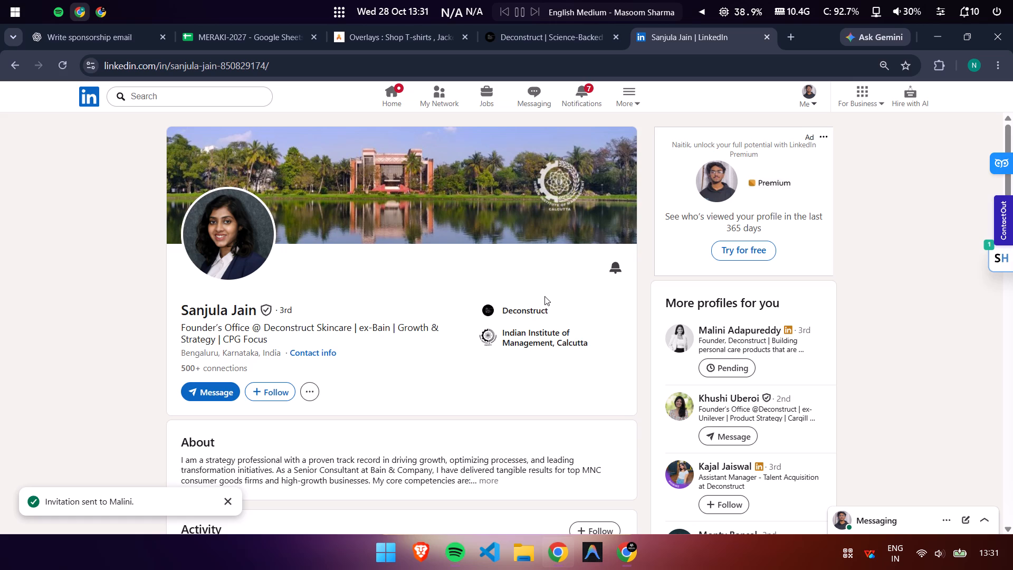
{"action": "left_click", "coordinate": [1002, 249]}
{"action": "double_click", "coordinate": [996, 261]}
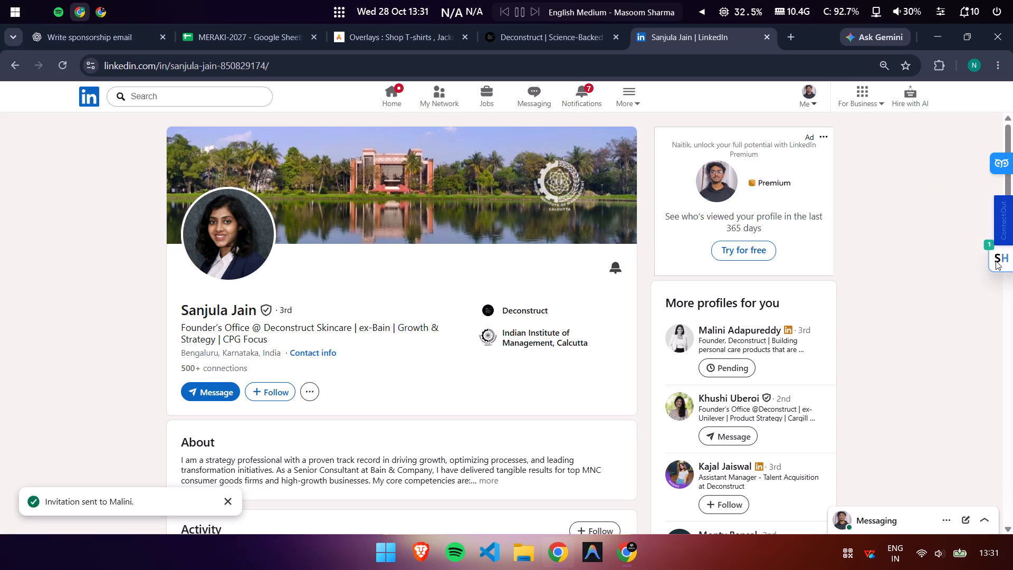
{"action": "left_click", "coordinate": [996, 261]}
{"action": "left_click", "coordinate": [996, 261]}
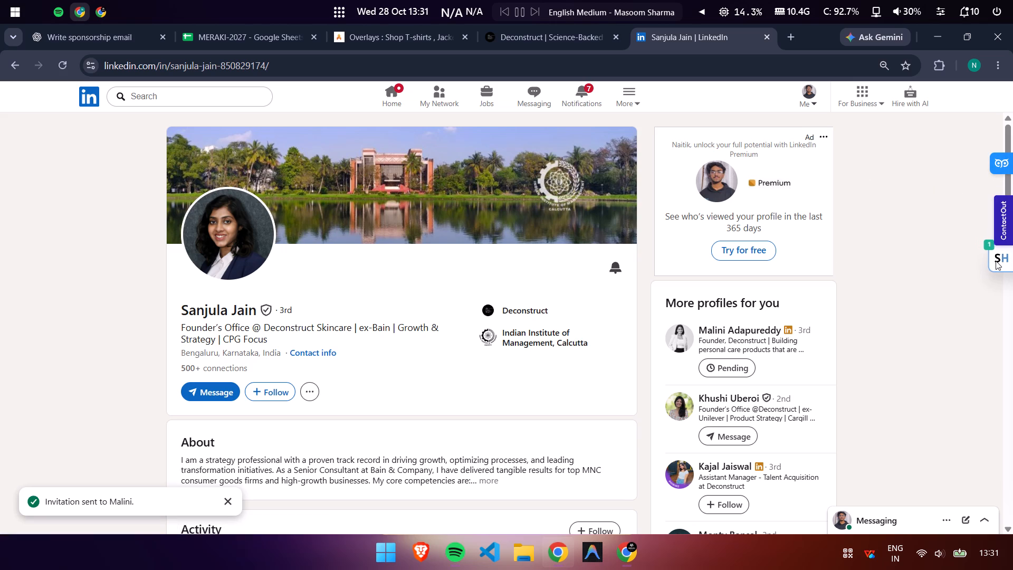
{"action": "scroll", "coordinate": [865, 320], "scroll_direction": "up", "scroll_amount": 1}
{"action": "left_click_drag", "start_coordinate": [995, 271], "coordinate": [1004, 310]}
{"action": "left_click", "coordinate": [986, 296]}
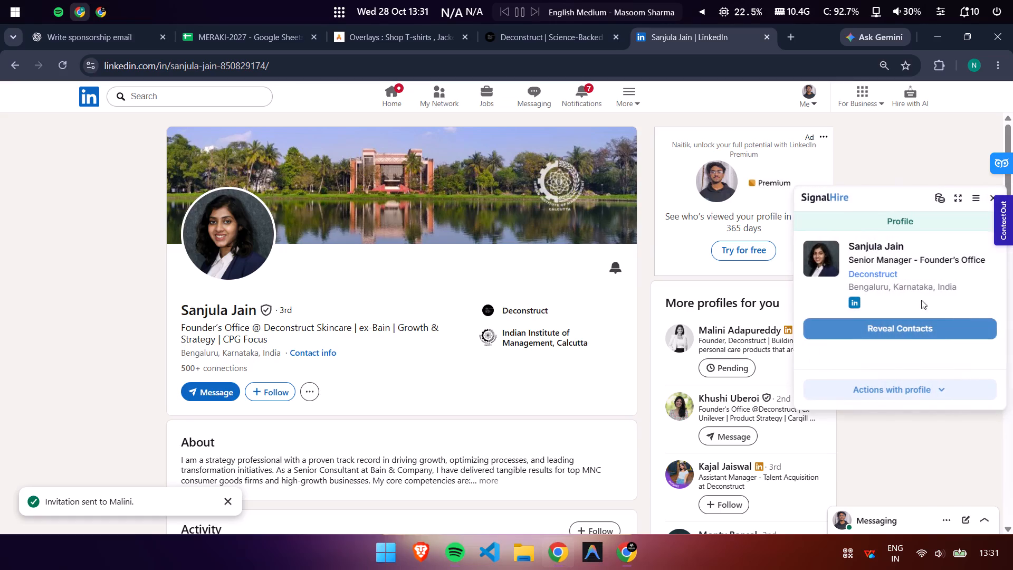
{"action": "left_click", "coordinate": [904, 327]}
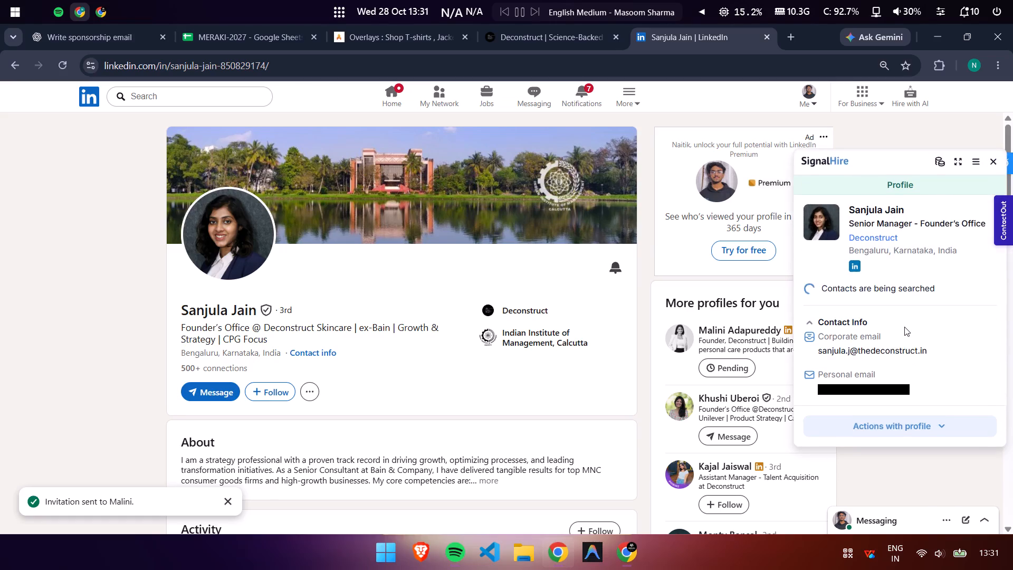
{"action": "left_click", "coordinate": [934, 338]}
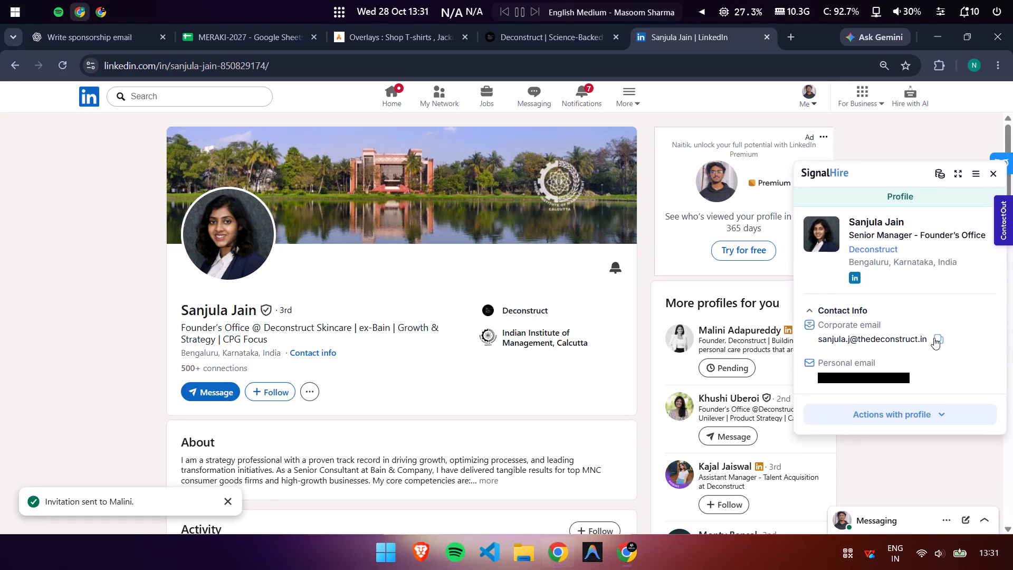
Switch to the Gmail window and add the copied corporate email as another recipient of the Deconstruct proposal draft.
{"action": "left_click", "coordinate": [620, 548]}
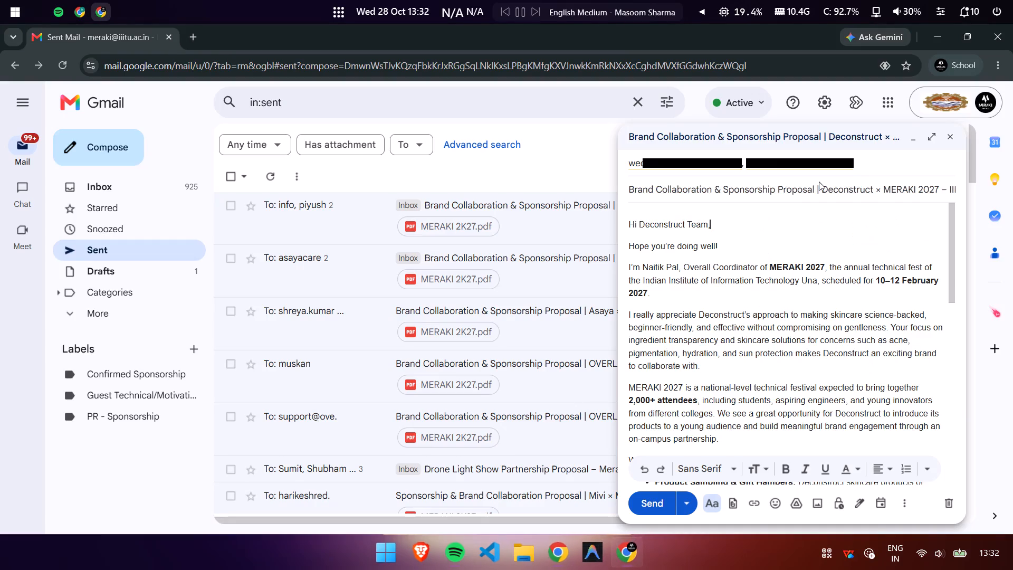
{"action": "left_click", "coordinate": [849, 166]}
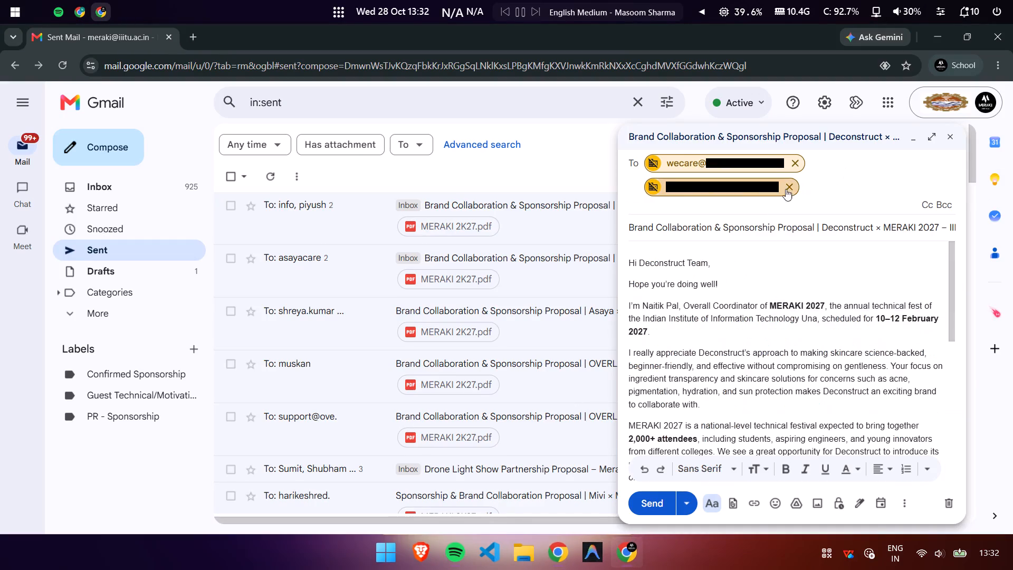
{"action": "left_click", "coordinate": [814, 194]}
{"action": "key", "text": "ctrl+v"}
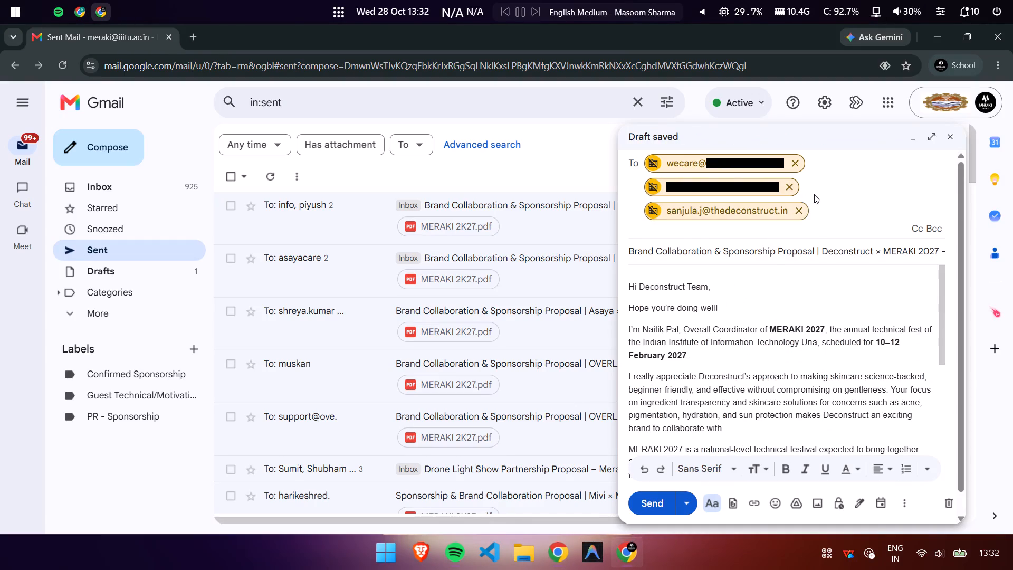
Proofread the Deconstruct × MERAKI 2027 sponsorship proposal from greeting to signature and send it.
{"action": "left_click", "coordinate": [744, 304]}
{"action": "scroll", "coordinate": [744, 304], "scroll_direction": "down", "scroll_amount": 7}
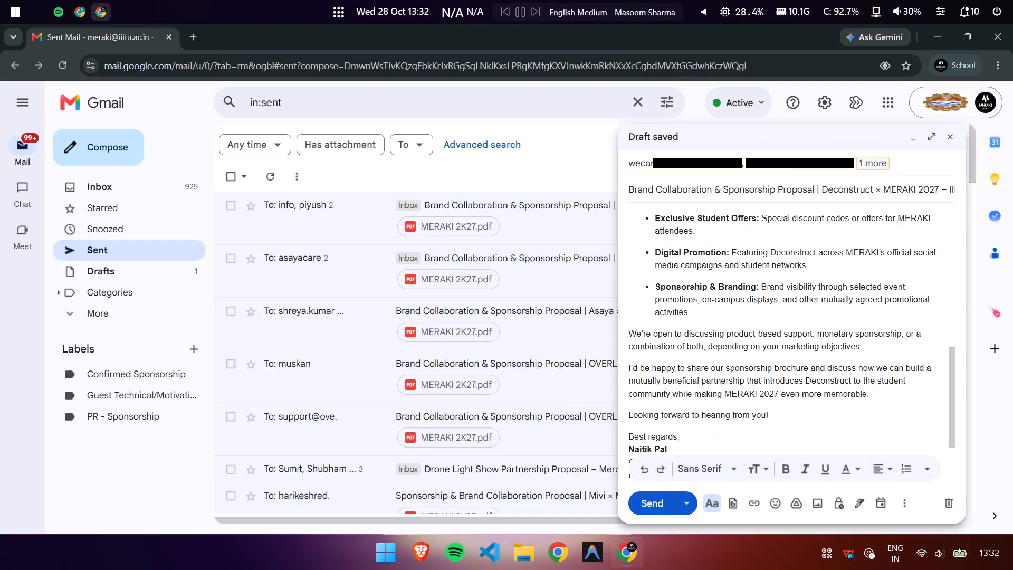
{"action": "scroll", "coordinate": [775, 325], "scroll_direction": "up", "scroll_amount": 5}
{"action": "scroll", "coordinate": [711, 244], "scroll_direction": "down", "scroll_amount": 1}
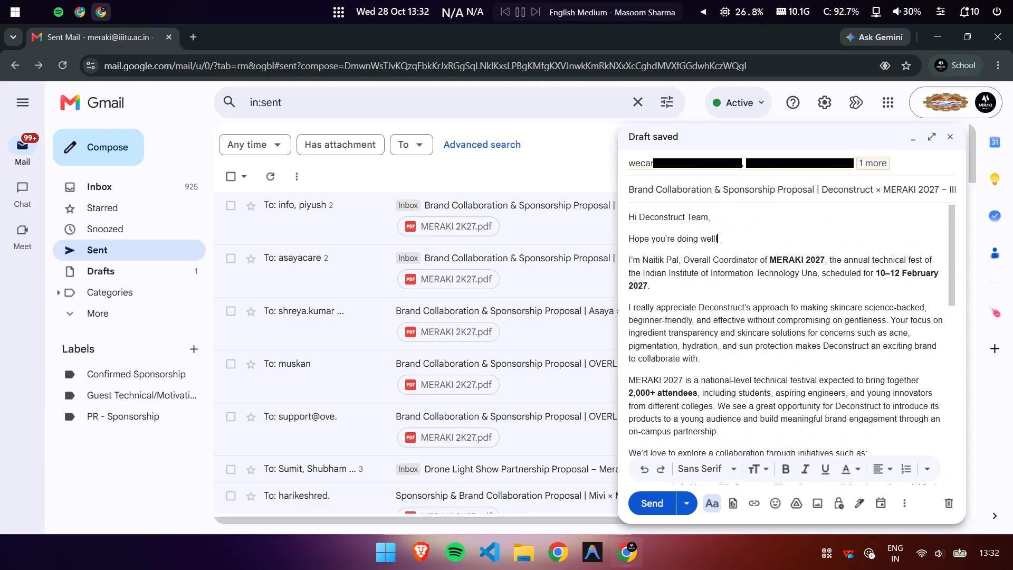
{"action": "scroll", "coordinate": [711, 244], "scroll_direction": "down", "scroll_amount": 1}
{"action": "scroll", "coordinate": [711, 244], "scroll_direction": "up", "scroll_amount": 4}
{"action": "scroll", "coordinate": [747, 245], "scroll_direction": "down", "scroll_amount": 1}
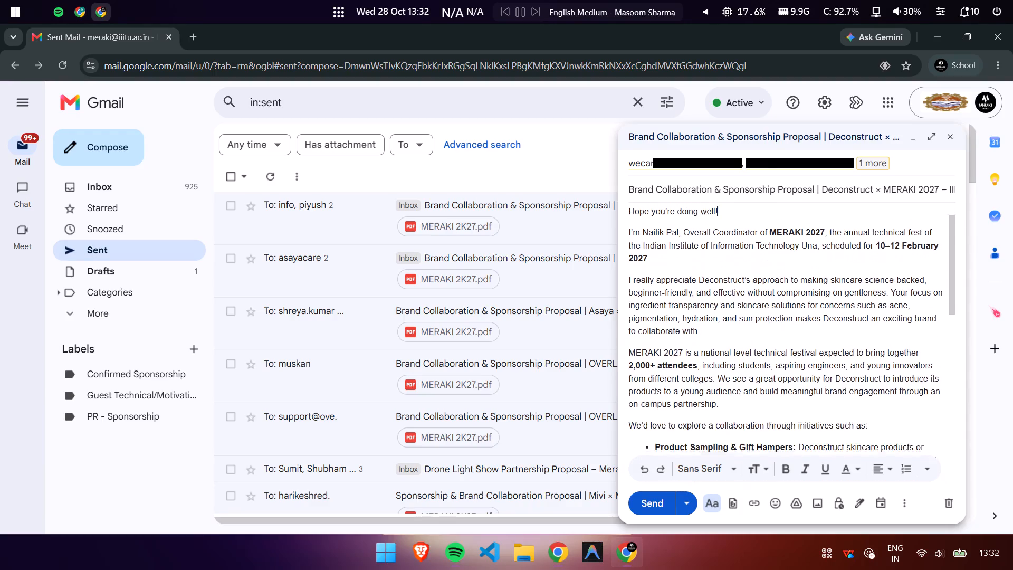
{"action": "scroll", "coordinate": [747, 245], "scroll_direction": "down", "scroll_amount": 2}
{"action": "scroll", "coordinate": [777, 318], "scroll_direction": "up", "scroll_amount": 1}
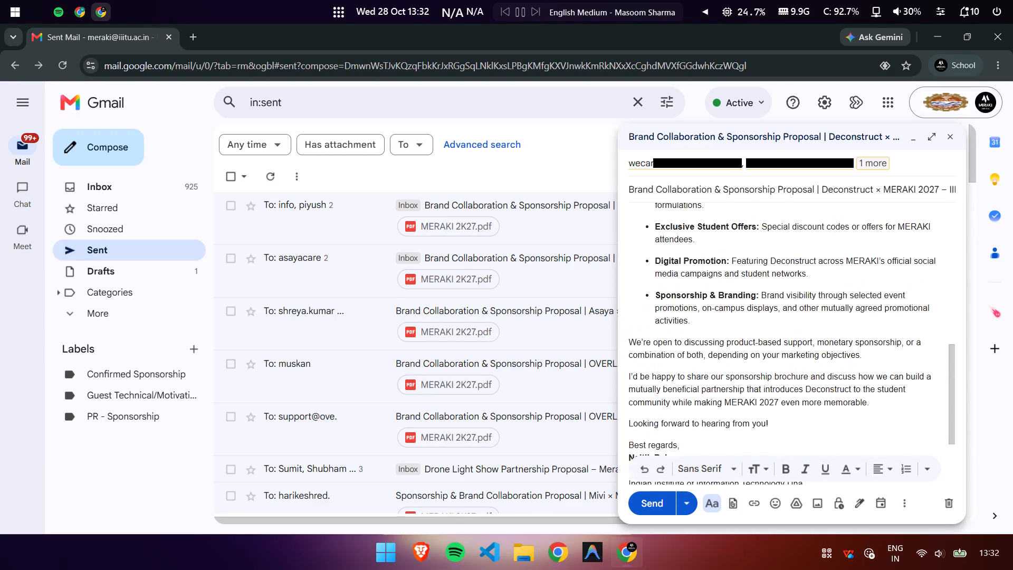
{"action": "scroll", "coordinate": [777, 318], "scroll_direction": "up", "scroll_amount": 6}
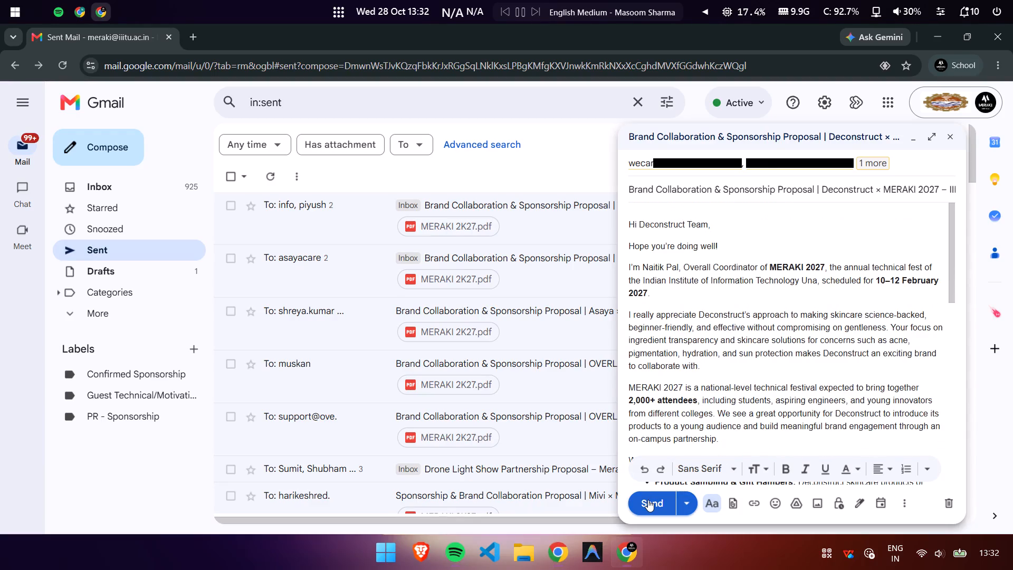
{"action": "scroll", "coordinate": [720, 347], "scroll_direction": "down", "scroll_amount": 2}
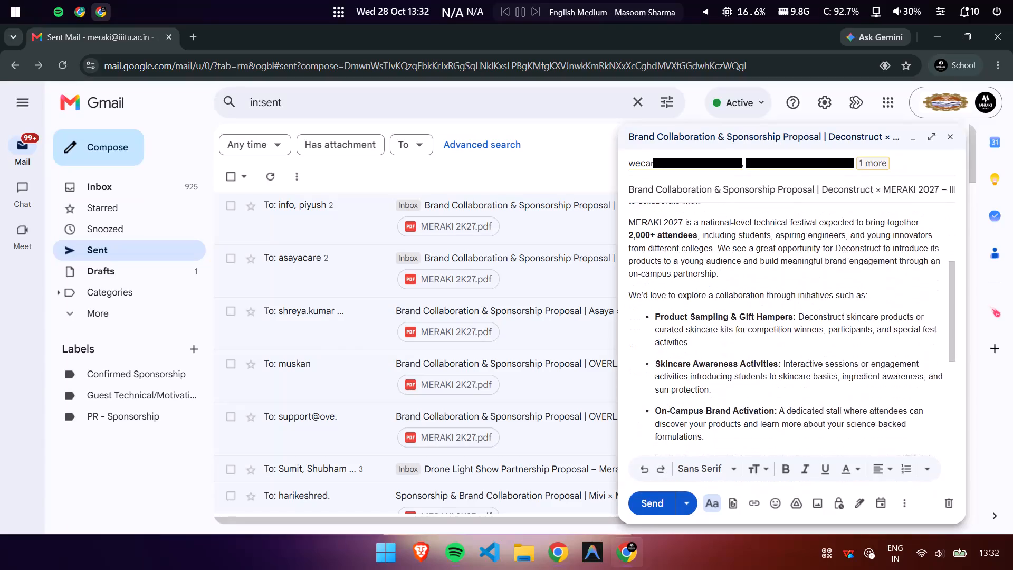
{"action": "scroll", "coordinate": [720, 347], "scroll_direction": "down", "scroll_amount": 3}
{"action": "scroll", "coordinate": [720, 347], "scroll_direction": "up", "scroll_amount": 7}
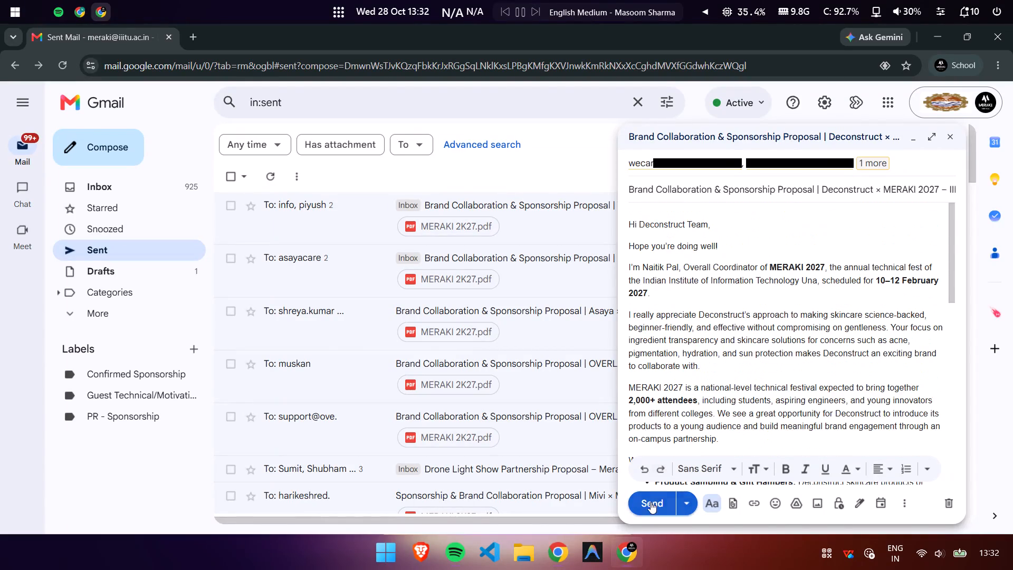
{"action": "left_click", "coordinate": [648, 502]}
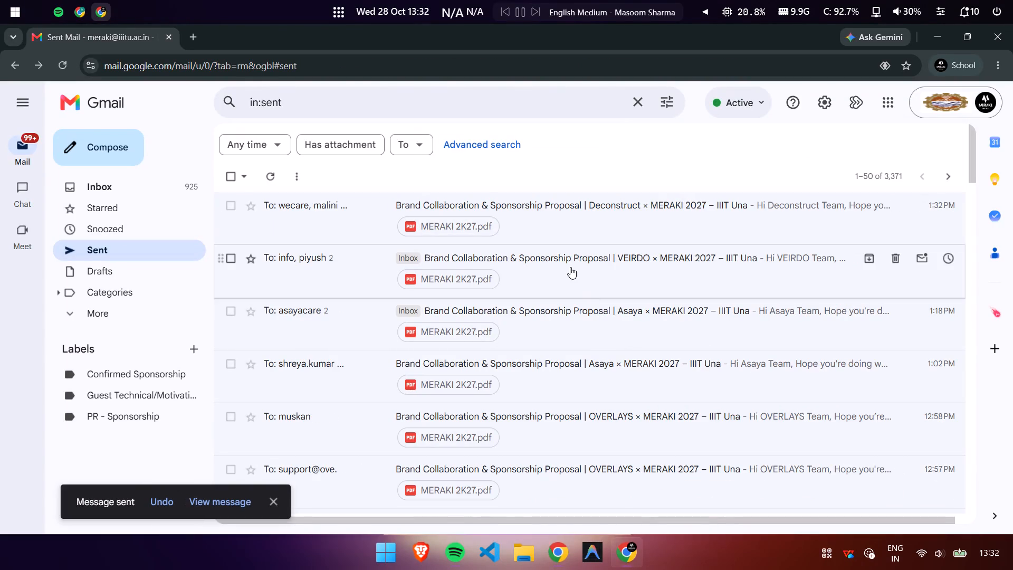
Open the sent Deconstruct proposal, check its recipients, text and brochure attachment, and go back to the sent mail list.
{"action": "left_click", "coordinate": [680, 225]}
{"action": "scroll", "coordinate": [565, 281], "scroll_direction": "down", "scroll_amount": 5}
{"action": "scroll", "coordinate": [565, 281], "scroll_direction": "up", "scroll_amount": 1}
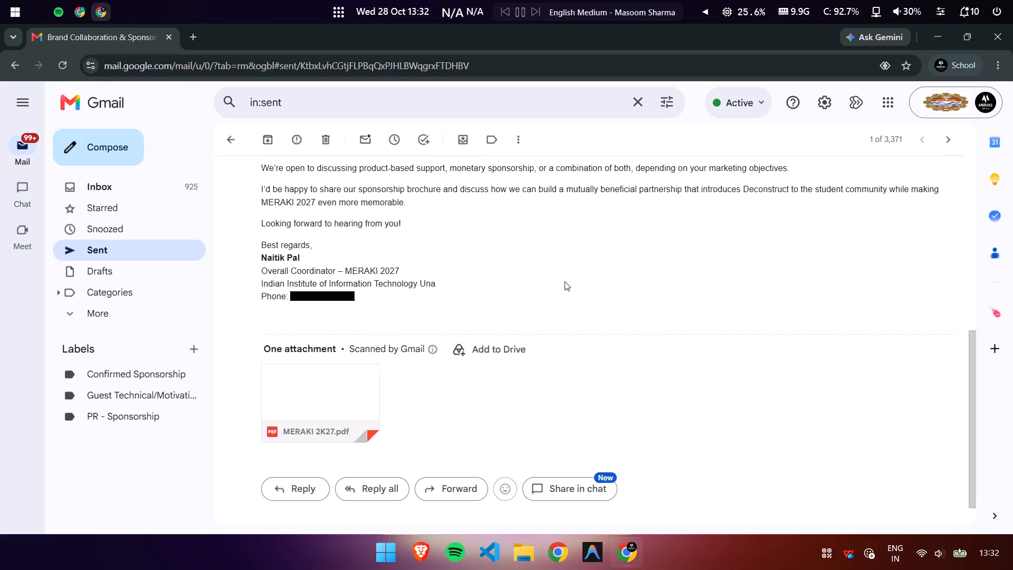
{"action": "scroll", "coordinate": [565, 281], "scroll_direction": "up", "scroll_amount": 1}
{"action": "left_click", "coordinate": [537, 225]}
{"action": "scroll", "coordinate": [537, 225], "scroll_direction": "up", "scroll_amount": 6}
{"action": "scroll", "coordinate": [537, 225], "scroll_direction": "right", "scroll_amount": 6}
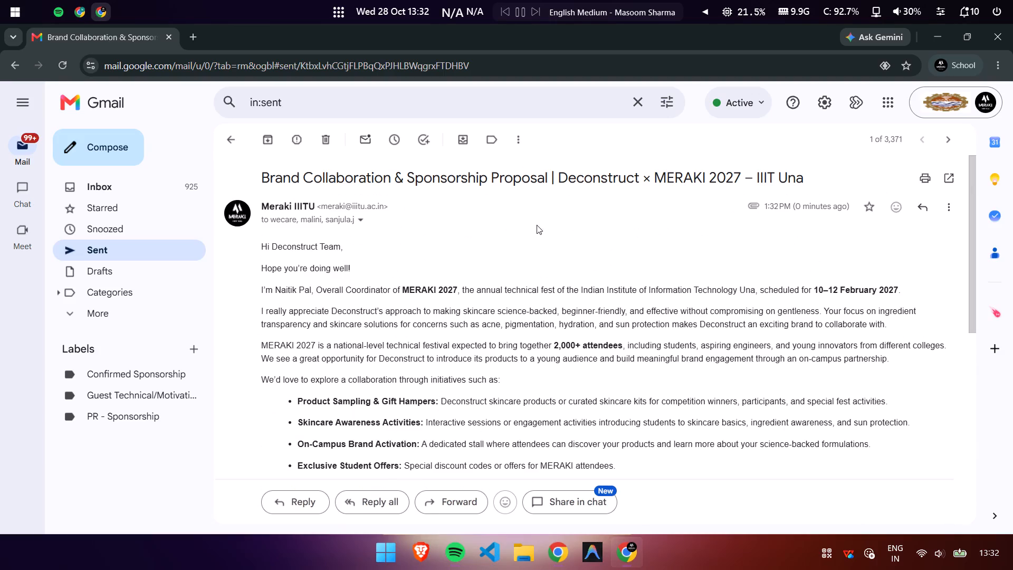
{"action": "scroll", "coordinate": [548, 262], "scroll_direction": "right", "scroll_amount": 5}
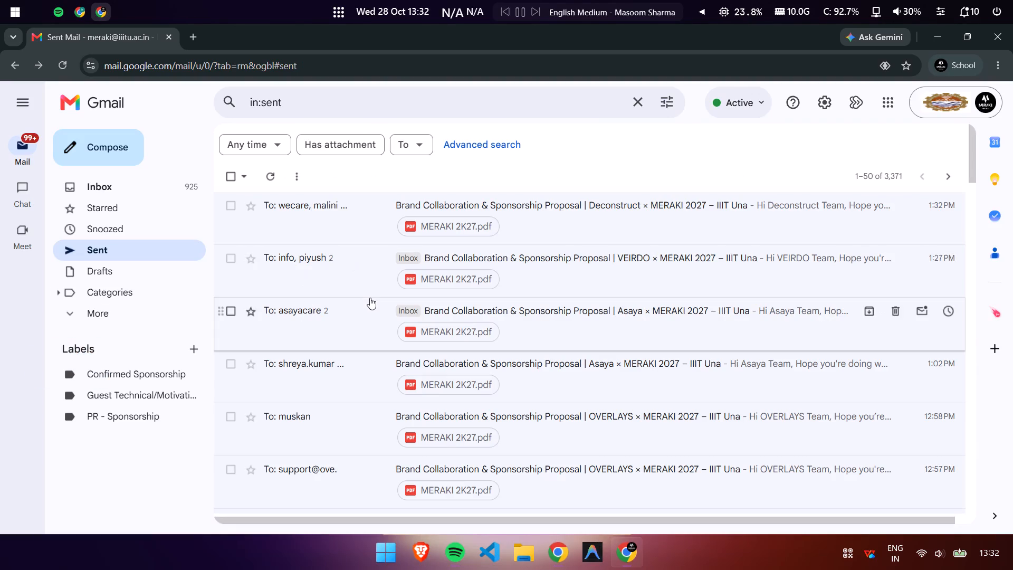
Switch back to the research browser window and close the LinkedIn profile tab.
{"action": "left_click", "coordinate": [559, 555]}
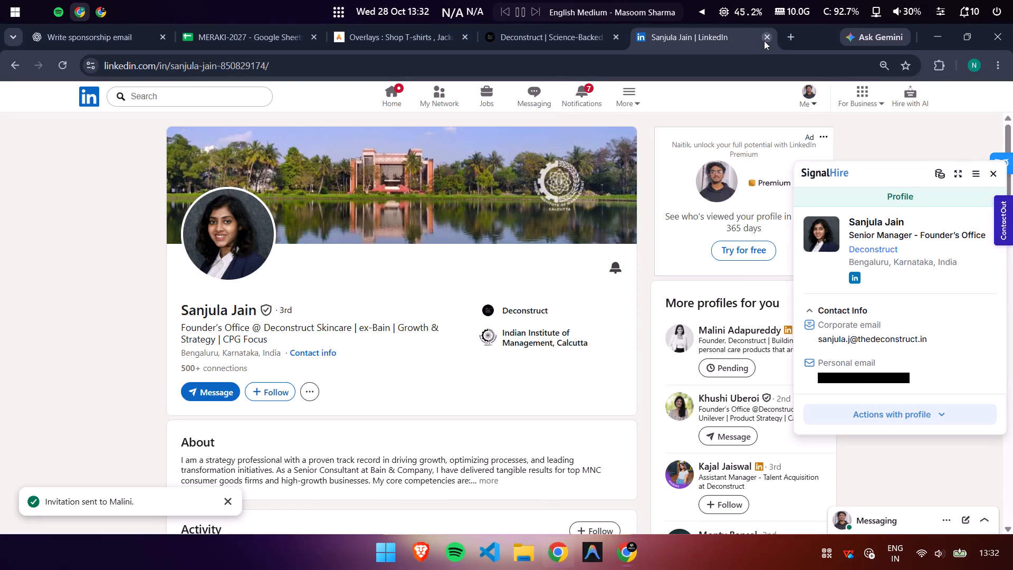
{"action": "left_click", "coordinate": [767, 40]}
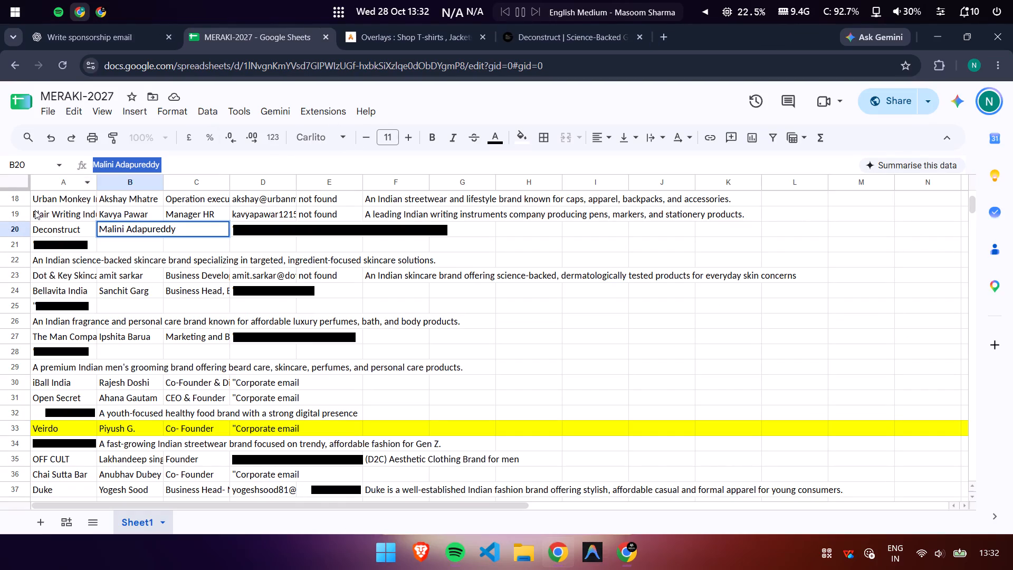
Highlight the entire Deconstruct row in yellow in the spreadsheet.
{"action": "left_click", "coordinate": [3, 231]}
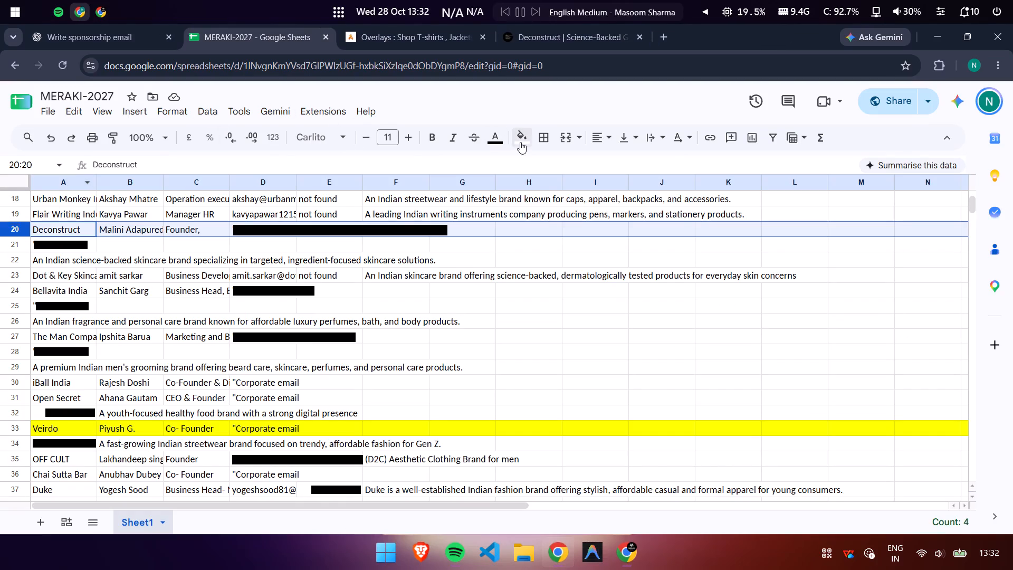
{"action": "left_click", "coordinate": [520, 141]}
{"action": "left_click", "coordinate": [566, 194]}
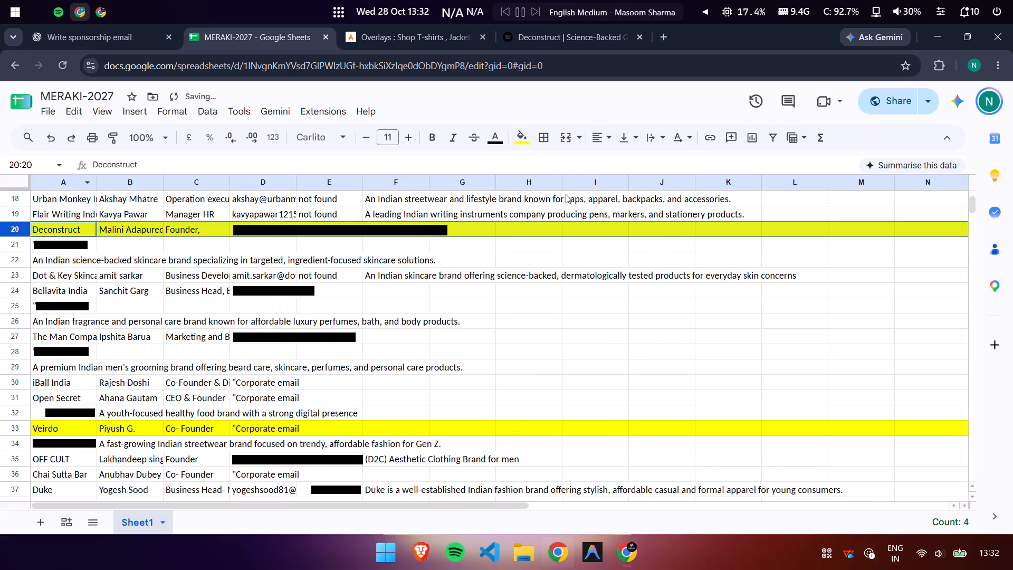
{"action": "left_click", "coordinate": [375, 339]}
Look through the spreadsheet's brand list for the next unhighlighted brand to approach.
{"action": "scroll", "coordinate": [375, 339], "scroll_direction": "up", "scroll_amount": 1}
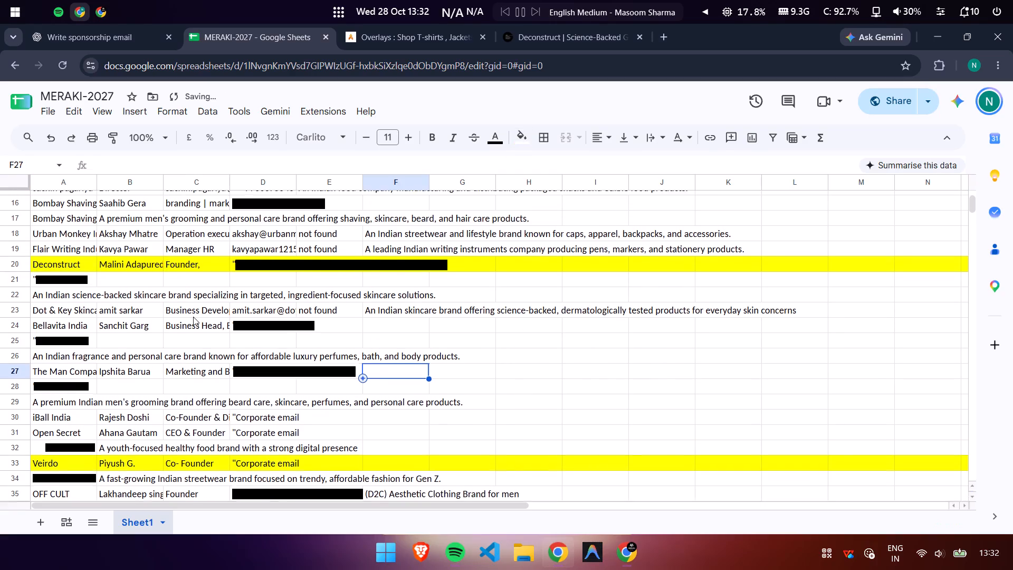
{"action": "scroll", "coordinate": [193, 317], "scroll_direction": "down", "scroll_amount": 1}
{"action": "left_click", "coordinate": [76, 277]}
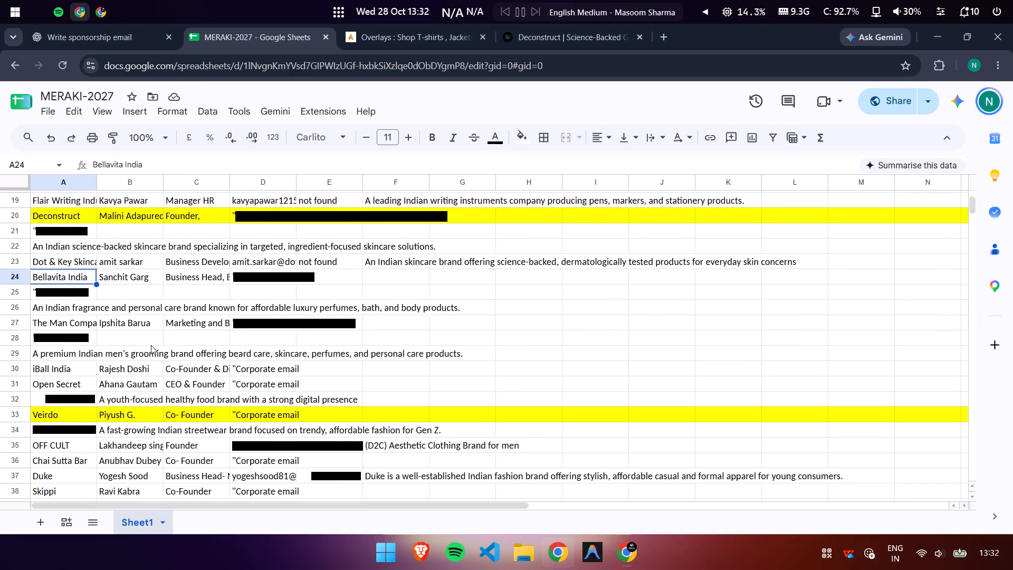
{"action": "scroll", "coordinate": [151, 345], "scroll_direction": "down", "scroll_amount": 1}
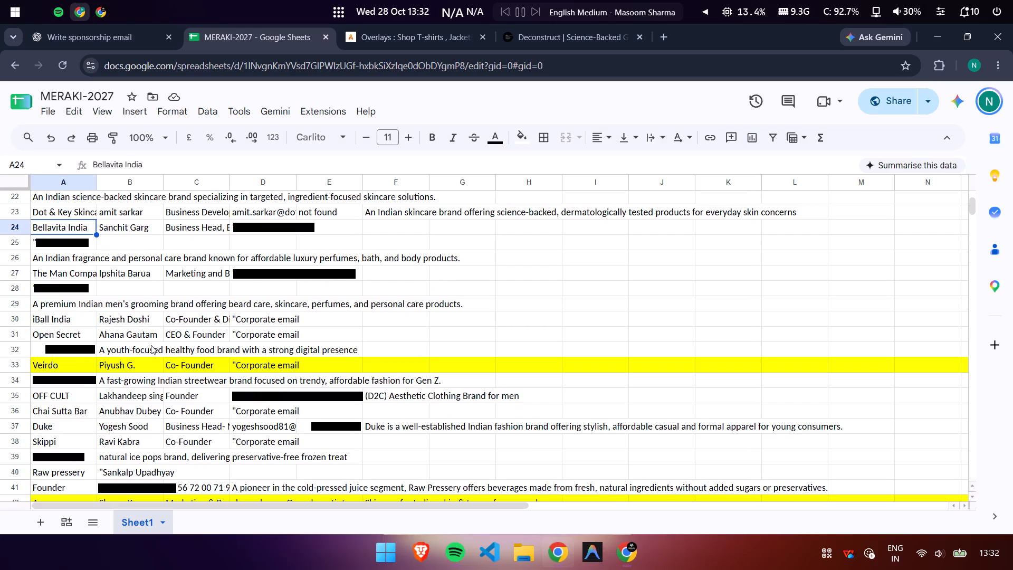
{"action": "scroll", "coordinate": [242, 269], "scroll_direction": "down", "scroll_amount": 1}
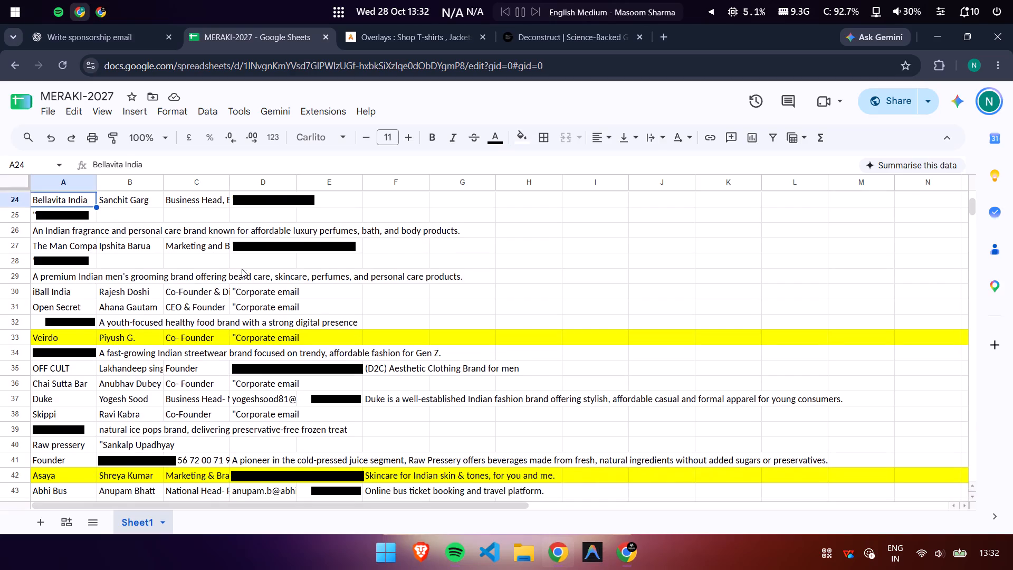
{"action": "scroll", "coordinate": [242, 269], "scroll_direction": "up", "scroll_amount": 7}
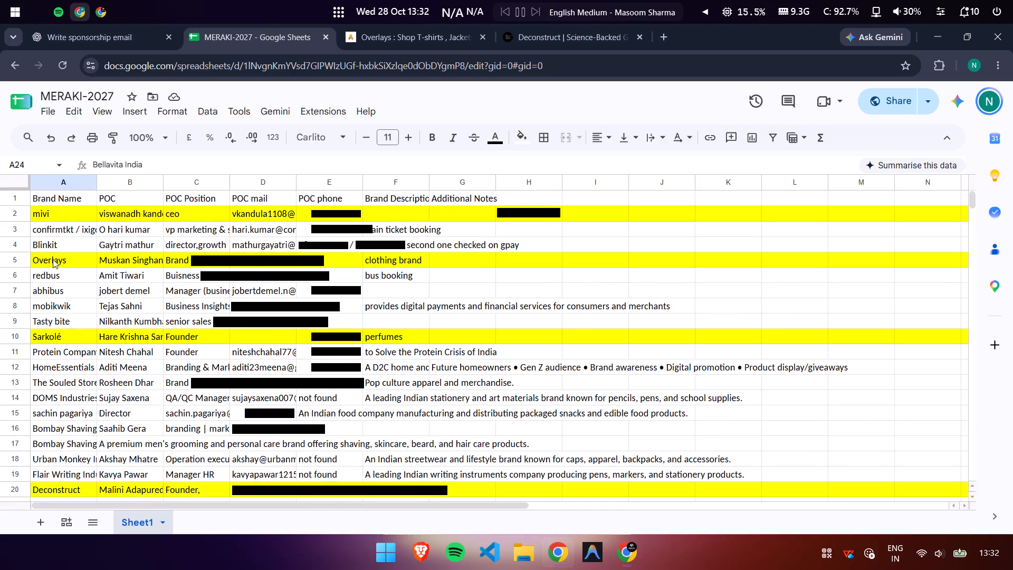
{"action": "left_click", "coordinate": [45, 302]}
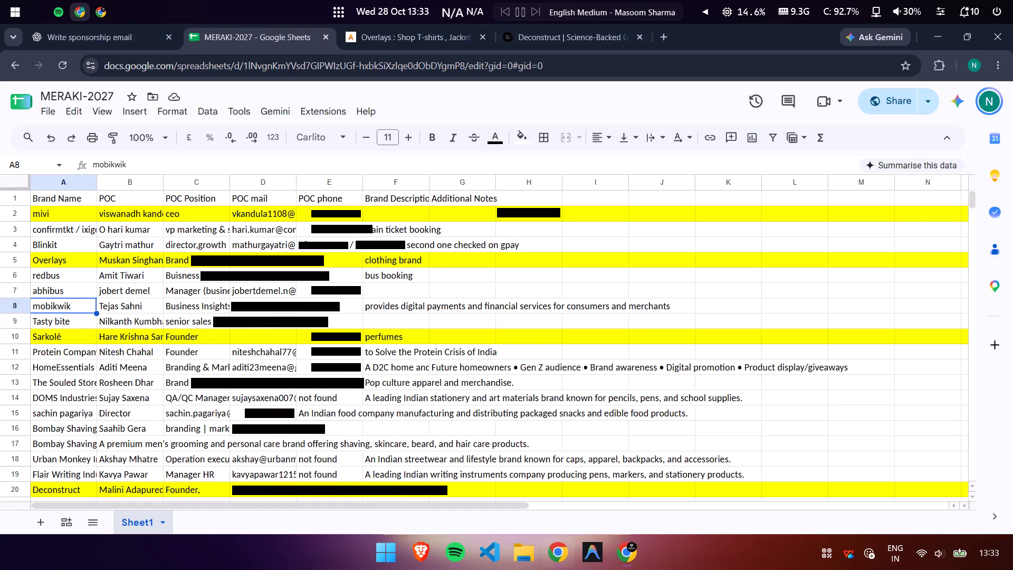
Close the Deconstruct and Overlays website tabs.
{"action": "left_click", "coordinate": [639, 37]}
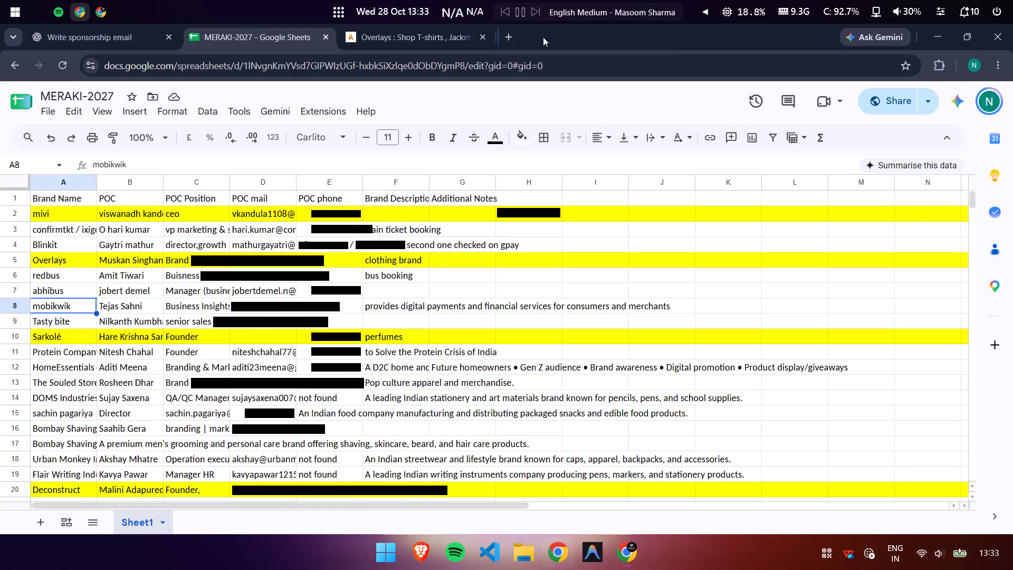
{"action": "left_click", "coordinate": [483, 40]}
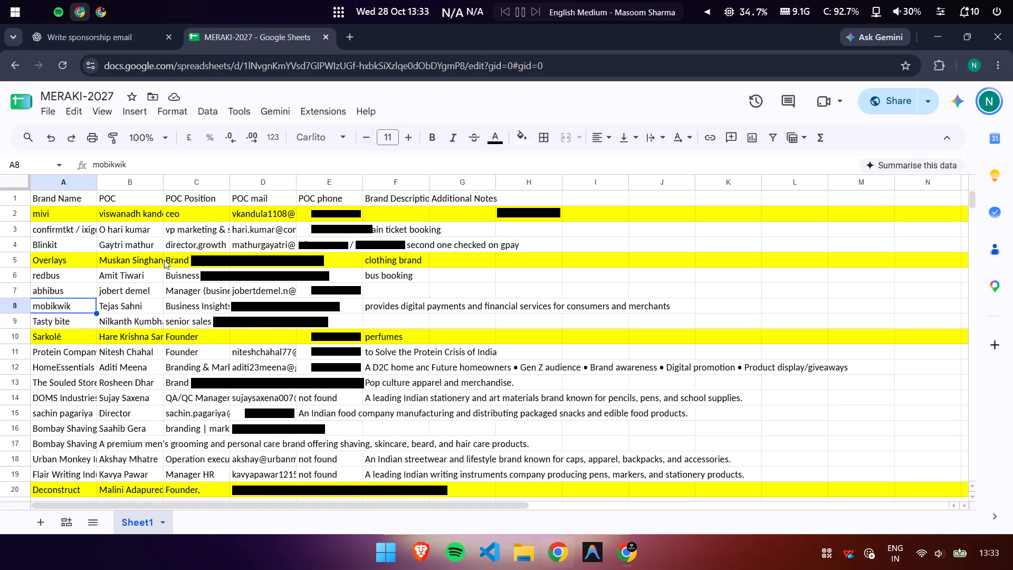
Pick Tasty bite as the next brand in the spreadsheet, search the web for it, and open its official website, tastybite.co.in.
{"action": "left_click", "coordinate": [75, 317]}
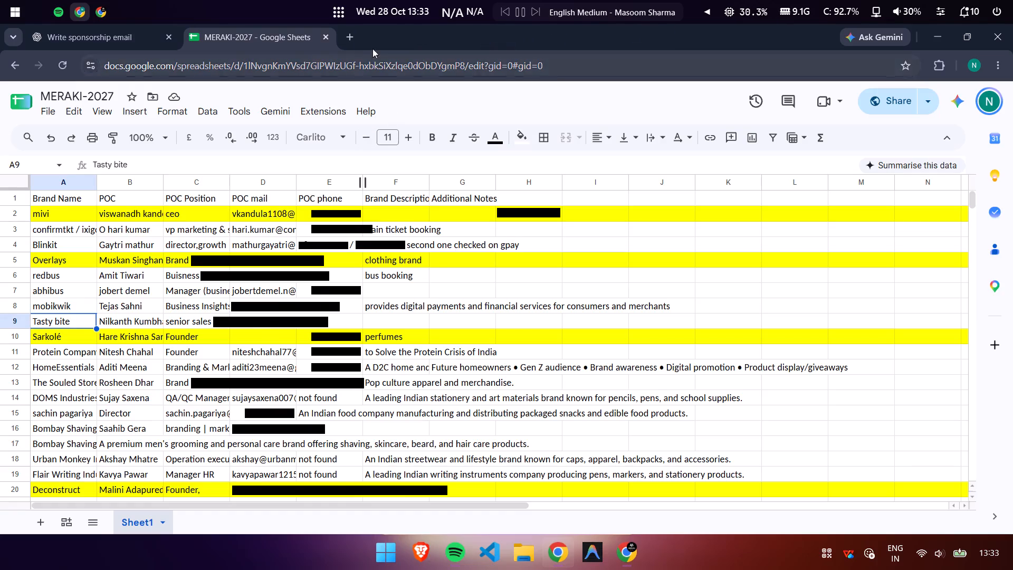
{"action": "left_click", "coordinate": [349, 37]}
{"action": "type", "text": "tasty bite"}
{"action": "key", "text": "Return"}
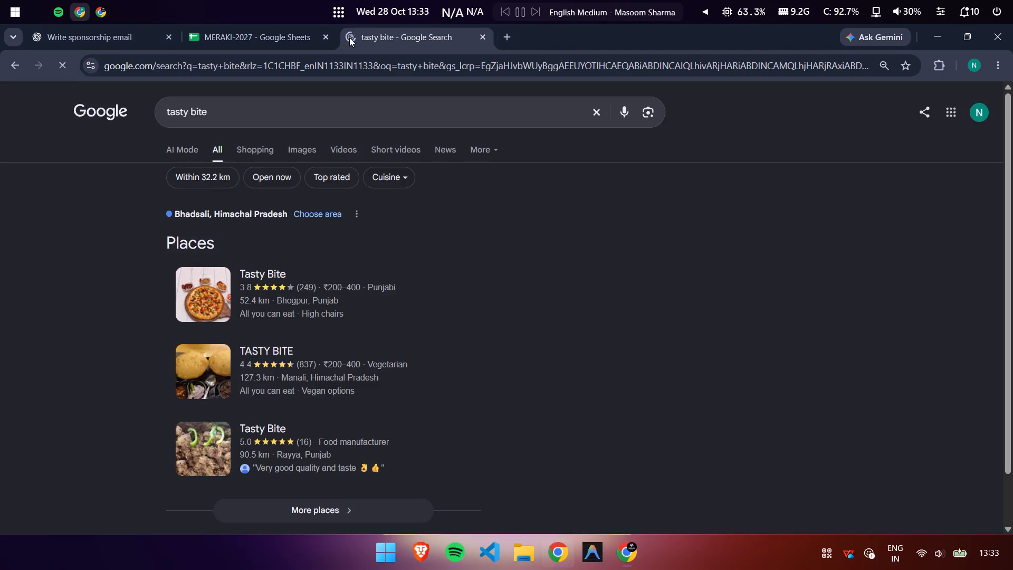
{"action": "scroll", "coordinate": [351, 267], "scroll_direction": "down", "scroll_amount": 3}
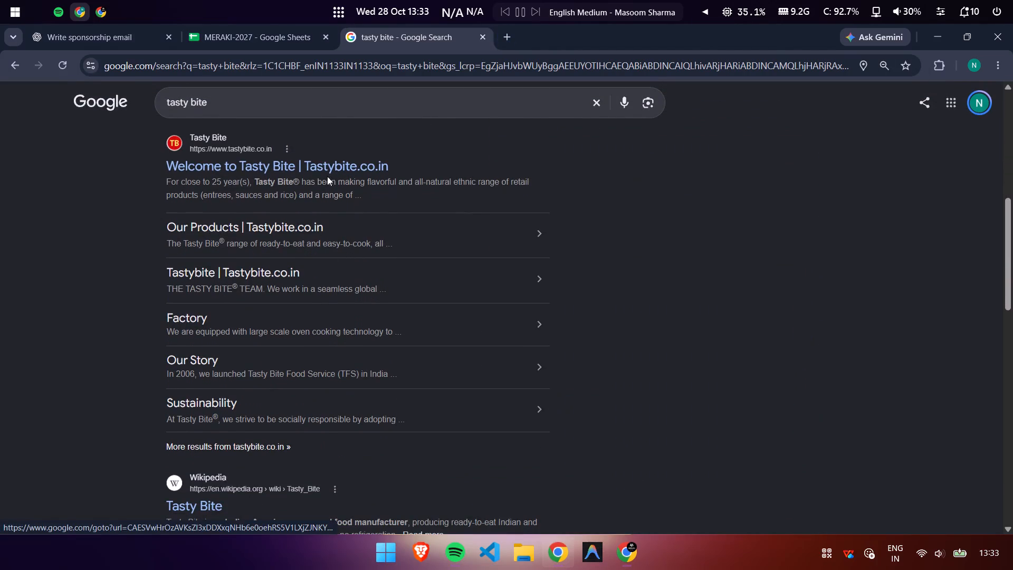
{"action": "left_click", "coordinate": [323, 174]}
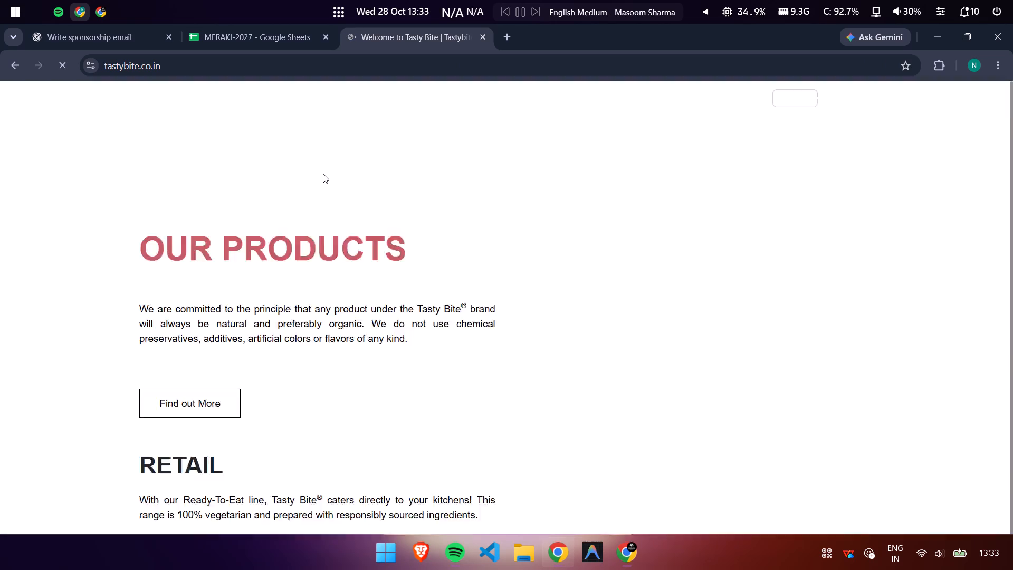
{"action": "scroll", "coordinate": [467, 267], "scroll_direction": "down", "scroll_amount": 2}
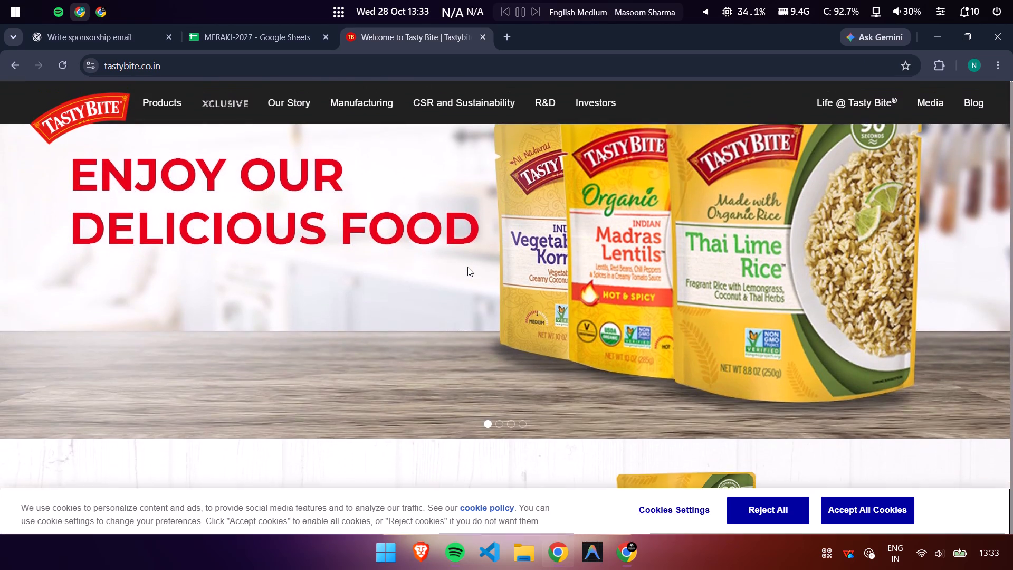